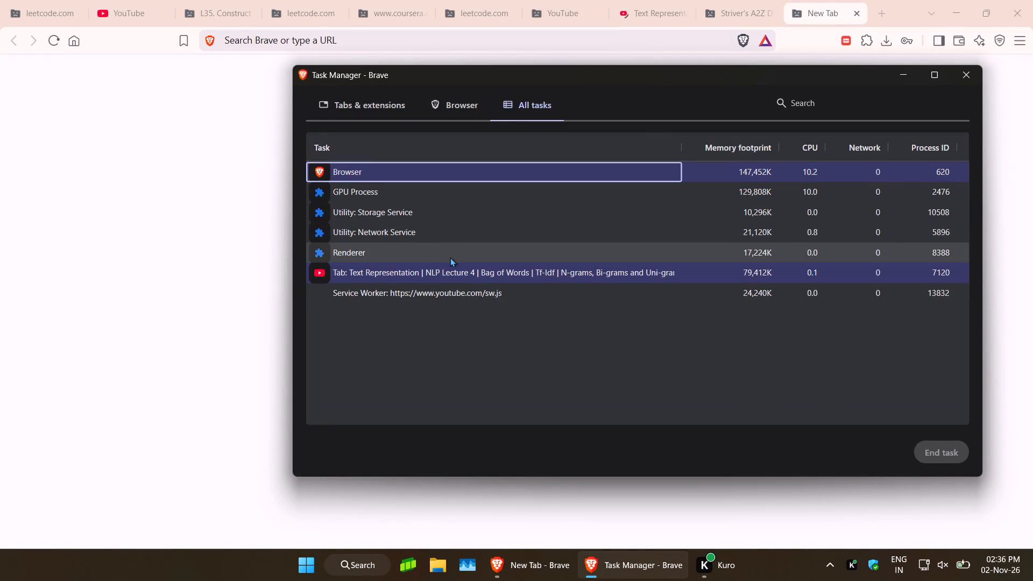
End every listed browser task except the main Browser process and close the Task Manager.
{"action": "key", "text": "ctrl+a"}
{"action": "left_click", "coordinate": [361, 173], "text": "ctrl"}
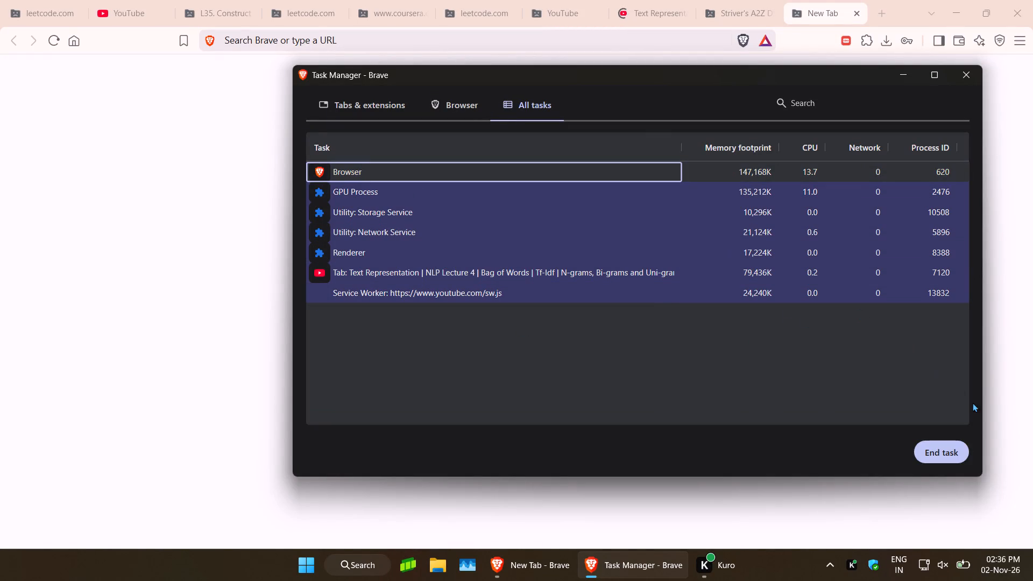
{"action": "left_click", "coordinate": [956, 446]}
{"action": "left_click", "coordinate": [964, 68]}
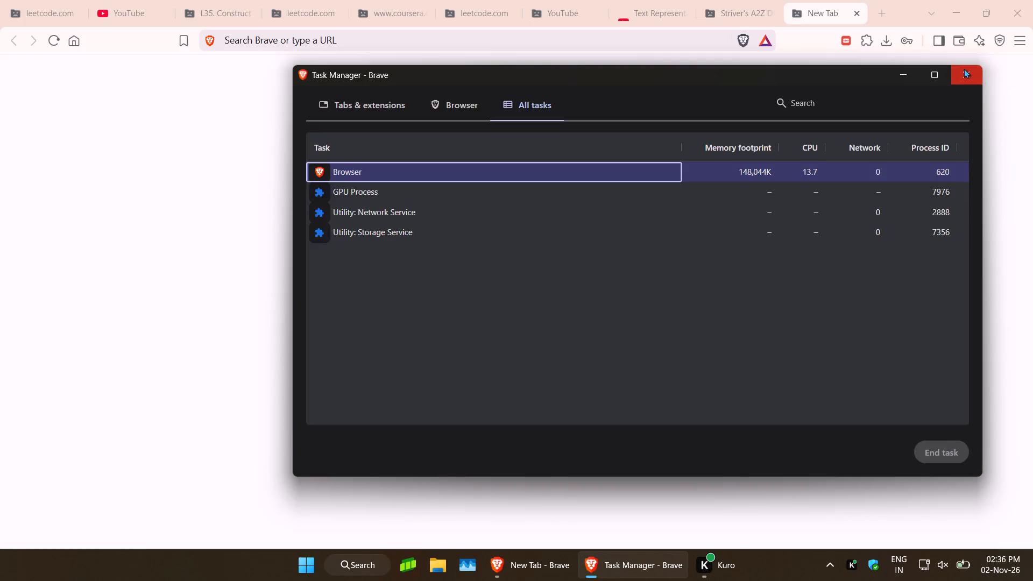
Open Google Classroom in the empty new tab.
{"action": "left_click", "coordinate": [579, 36]}
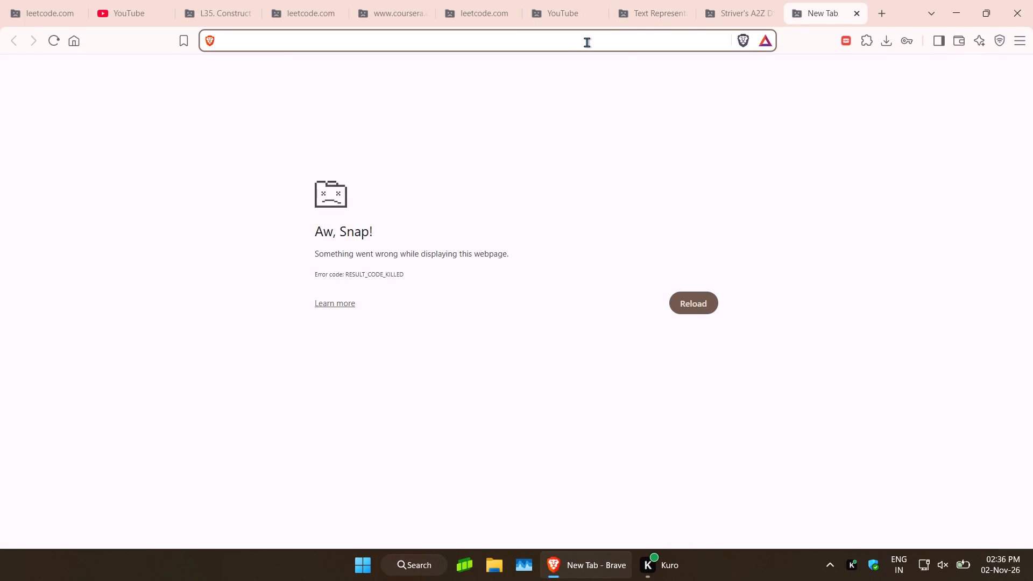
Go to classroom.google.com in the current tab and reload the page to bring up the Classroom home.
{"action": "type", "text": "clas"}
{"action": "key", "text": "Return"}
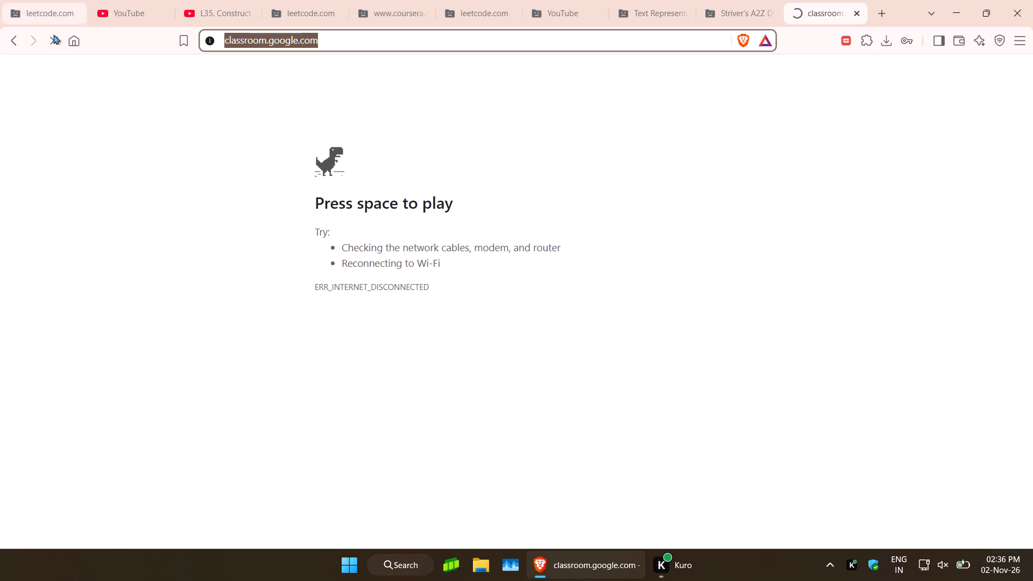
{"action": "left_click", "coordinate": [53, 34]}
{"action": "left_click", "coordinate": [53, 34]}
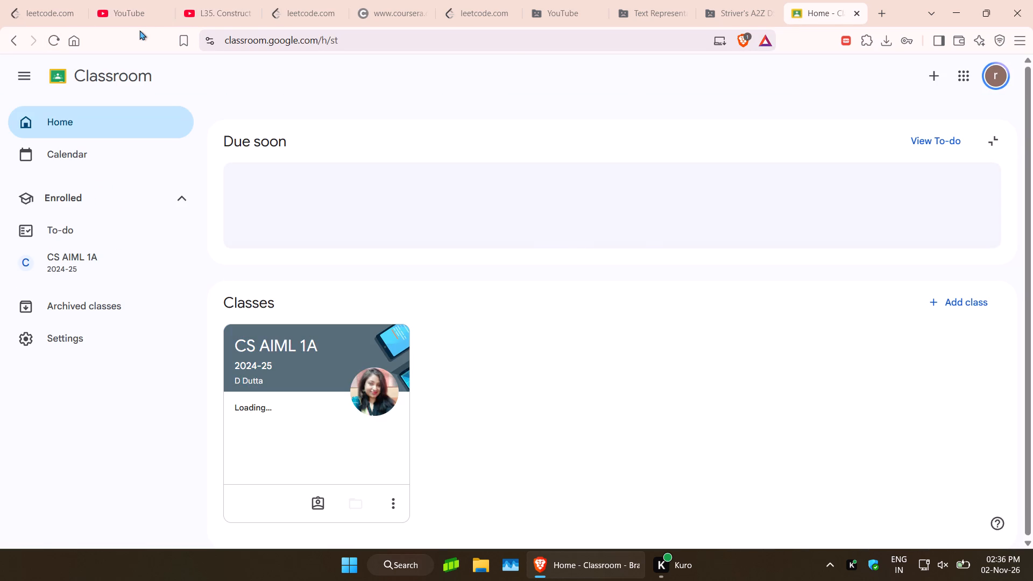
Open the Google account options from the profile picture on the Classroom home page.
{"action": "left_click", "coordinate": [989, 75]}
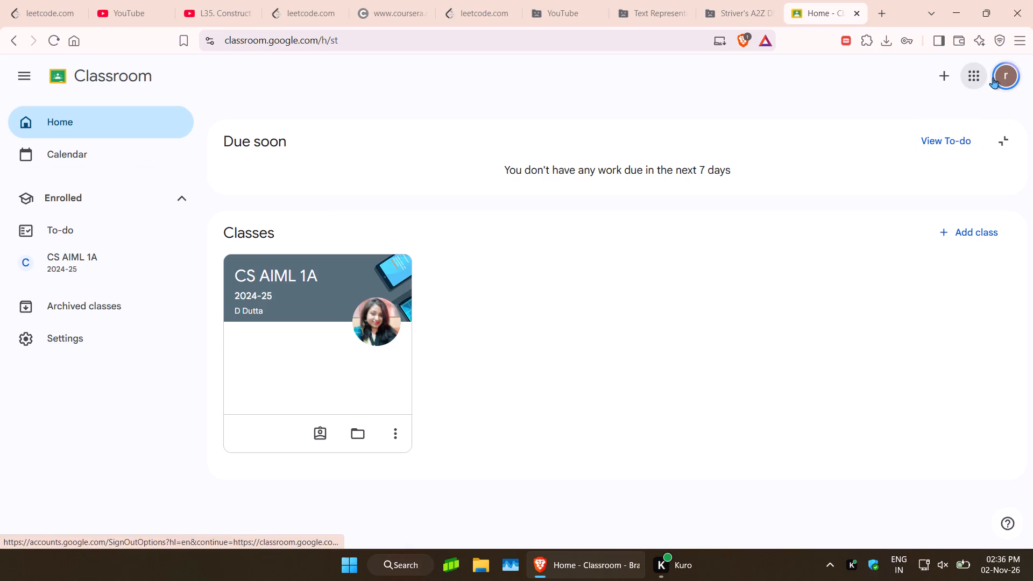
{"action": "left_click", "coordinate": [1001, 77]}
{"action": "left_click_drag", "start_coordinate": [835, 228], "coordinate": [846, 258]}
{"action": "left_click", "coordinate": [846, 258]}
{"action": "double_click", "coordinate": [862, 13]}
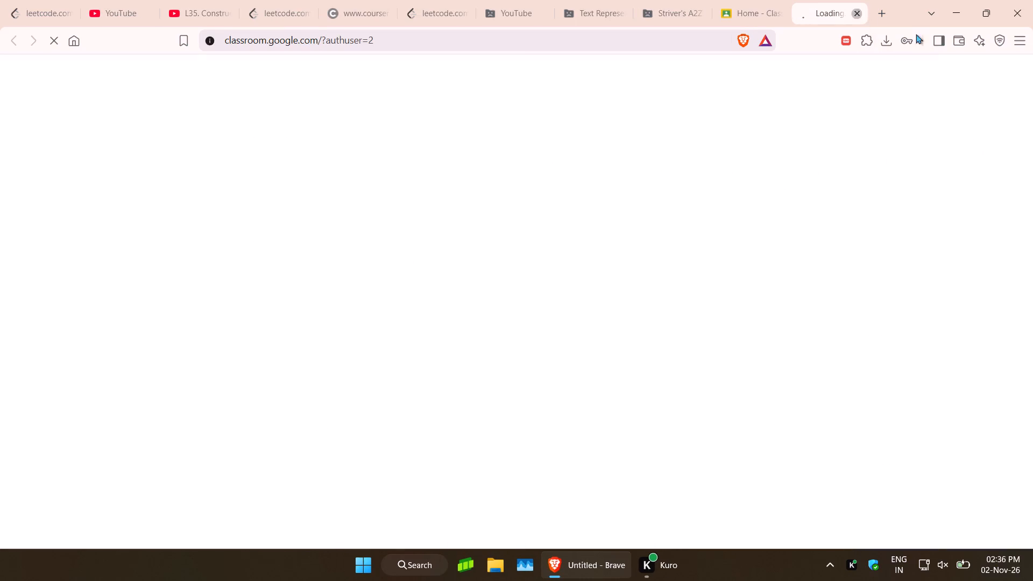
Switch Classroom to the account with the orange A avatar and close the previous account's Classroom tab.
{"action": "left_click", "coordinate": [995, 75]}
{"action": "left_click", "coordinate": [873, 219]}
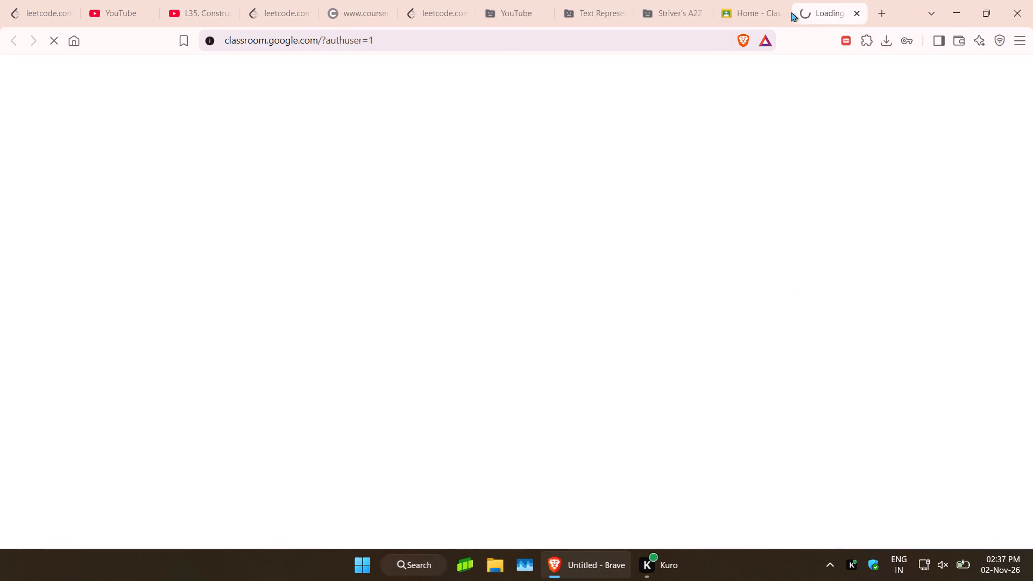
{"action": "left_click", "coordinate": [781, 12]}
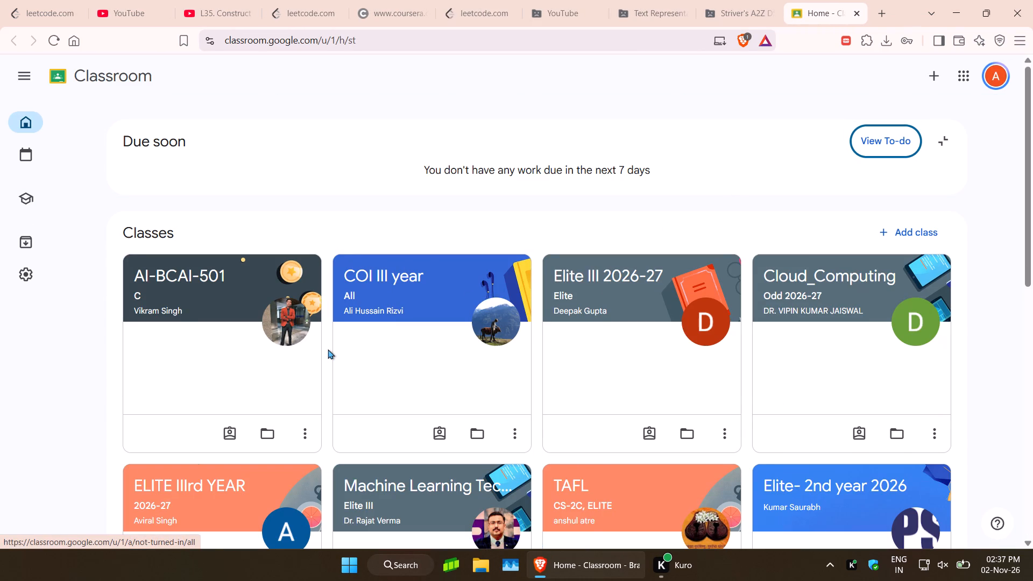
Open the ELITE IIIrd YEAR 2026-27 class.
{"action": "scroll", "coordinate": [584, 300], "scroll_direction": "down", "scroll_amount": 1}
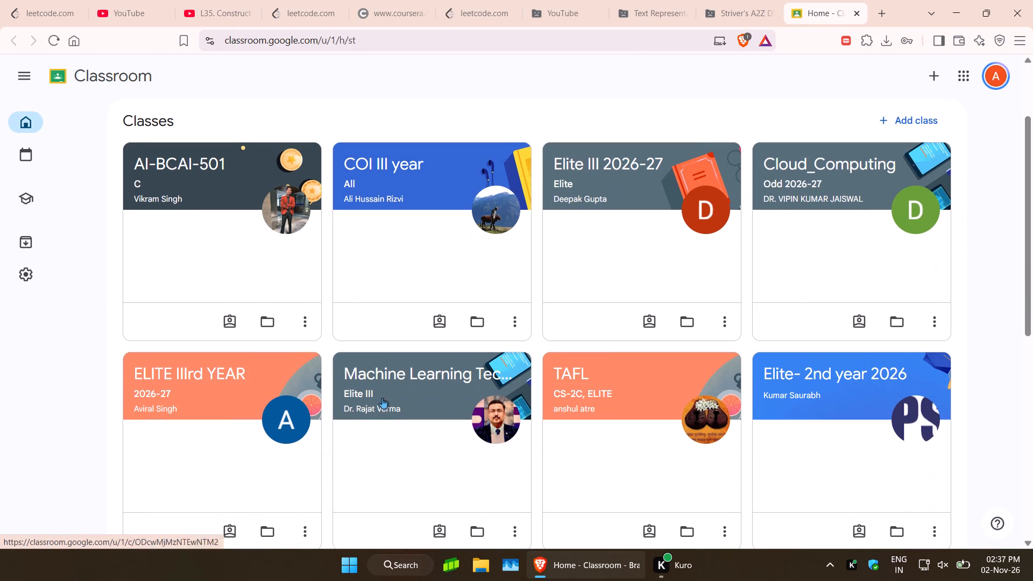
{"action": "left_click", "coordinate": [204, 372]}
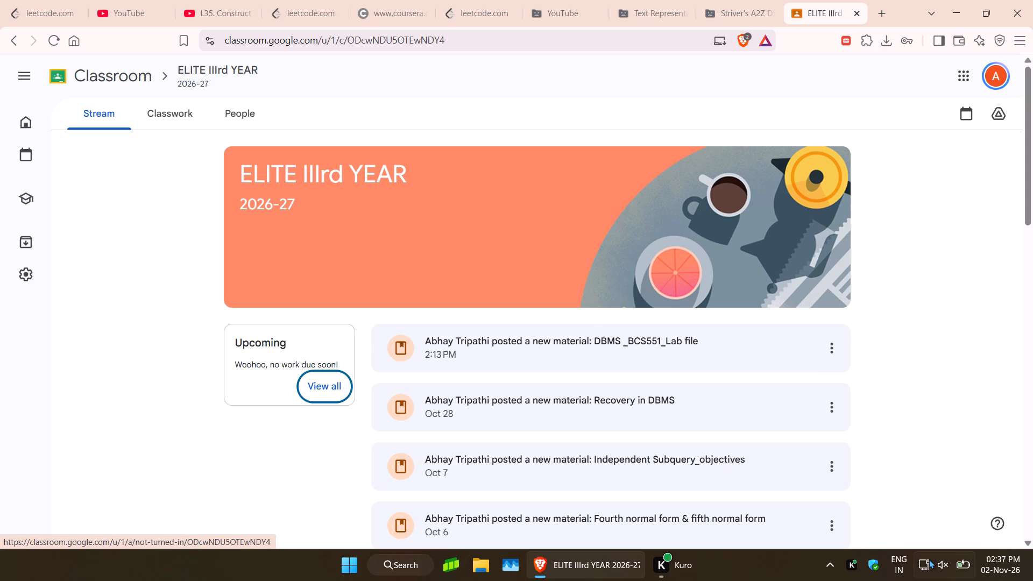
Turn on Bluetooth and connect the Airdopes 141 Gen 2 earbuds.
{"action": "left_click", "coordinate": [942, 564]}
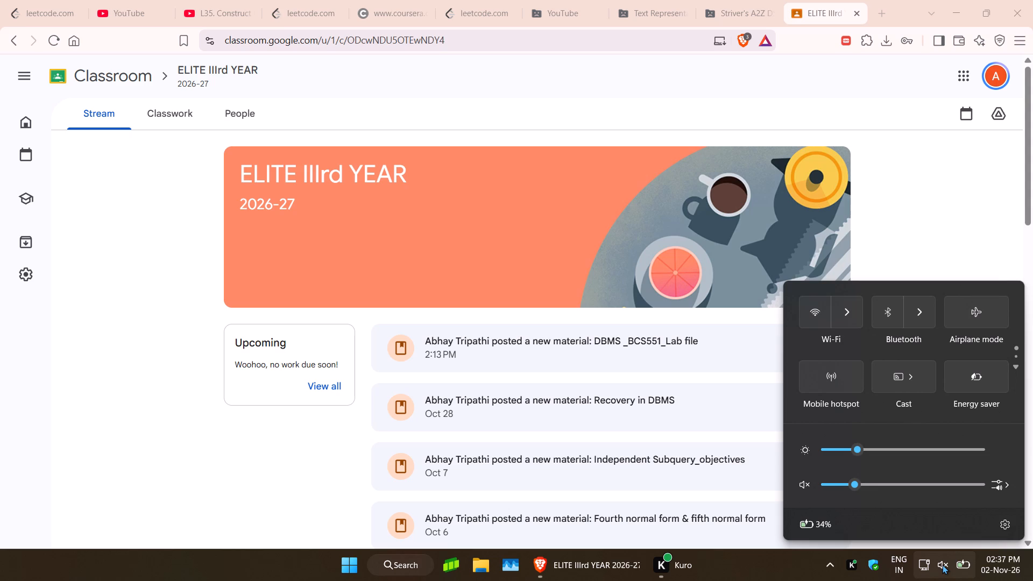
{"action": "left_click", "coordinate": [886, 315]}
{"action": "left_click", "coordinate": [916, 318]}
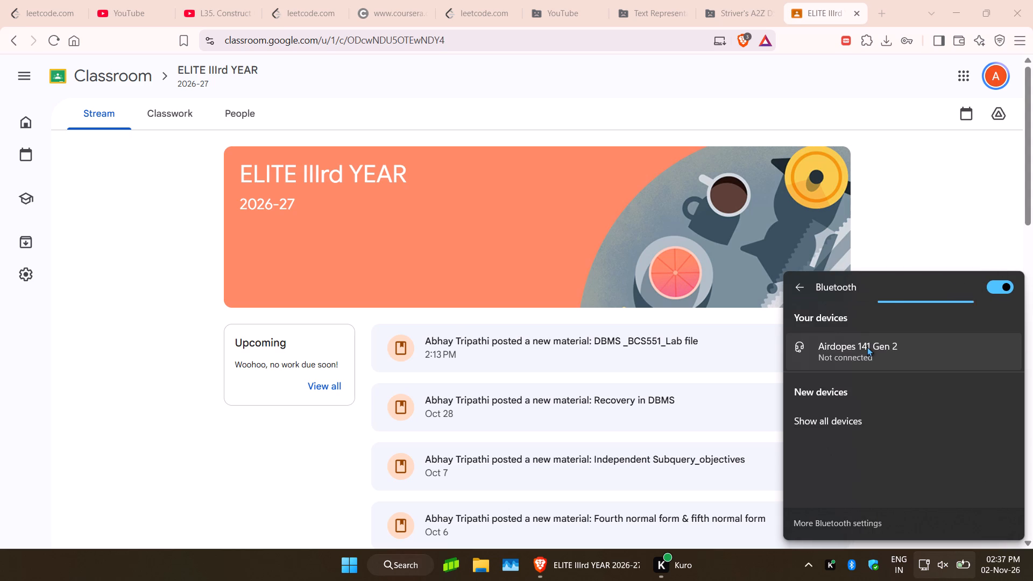
{"action": "left_click", "coordinate": [867, 346]}
Open the DBMS _BCS551_Lab file material from the class stream.
{"action": "left_click", "coordinate": [554, 355]}
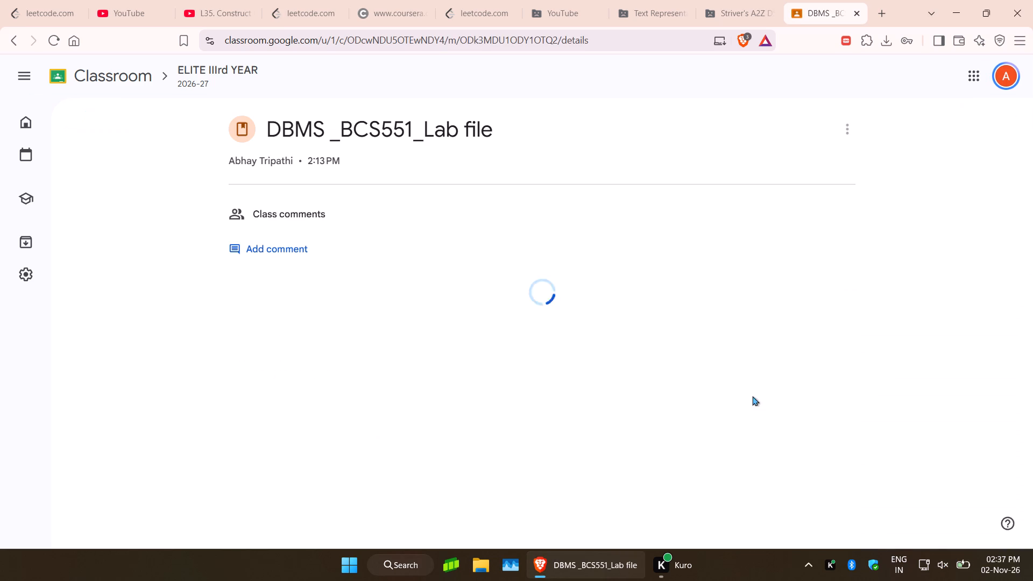
Check the Bluetooth connection of the earbuds in the system quick settings.
{"action": "left_click", "coordinate": [947, 563]}
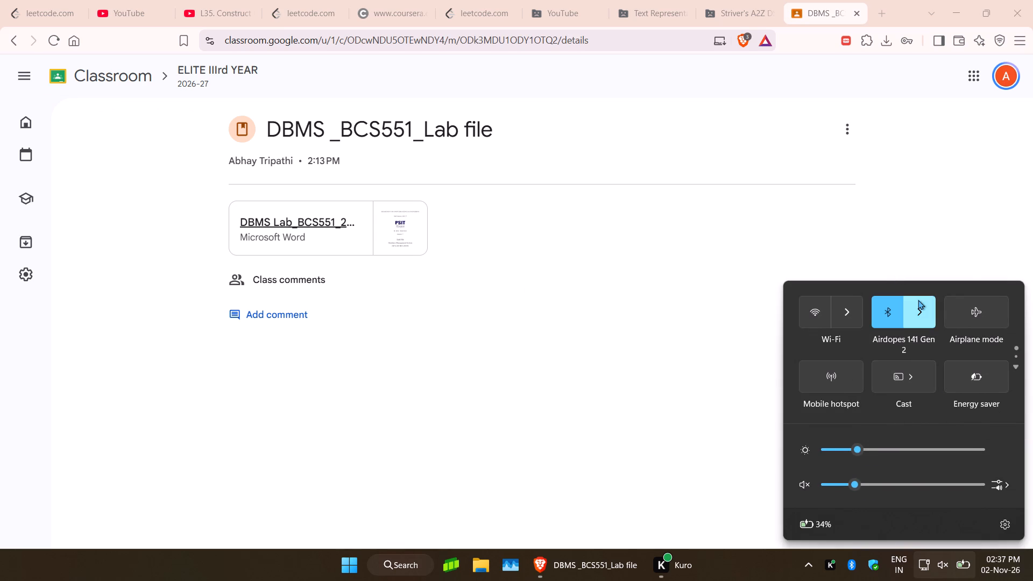
Open youtube.com in a new browser tab.
{"action": "left_click", "coordinate": [878, 11]}
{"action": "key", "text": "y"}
{"action": "key", "text": "Return"}
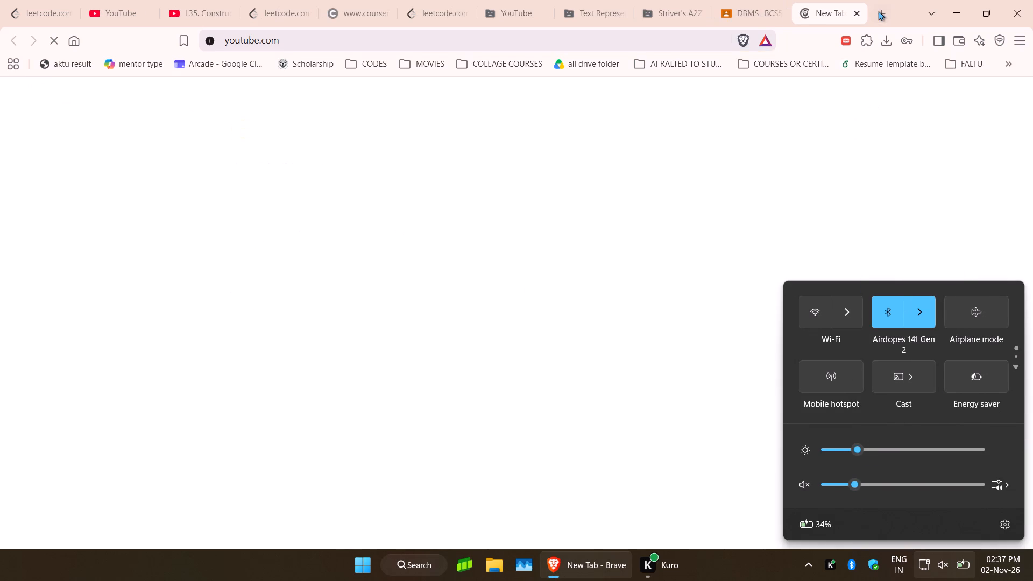
Return to the DBMS lab file material's tab and open its attached Word document for preview.
{"action": "left_click", "coordinate": [753, 0]}
{"action": "left_click", "coordinate": [279, 232]}
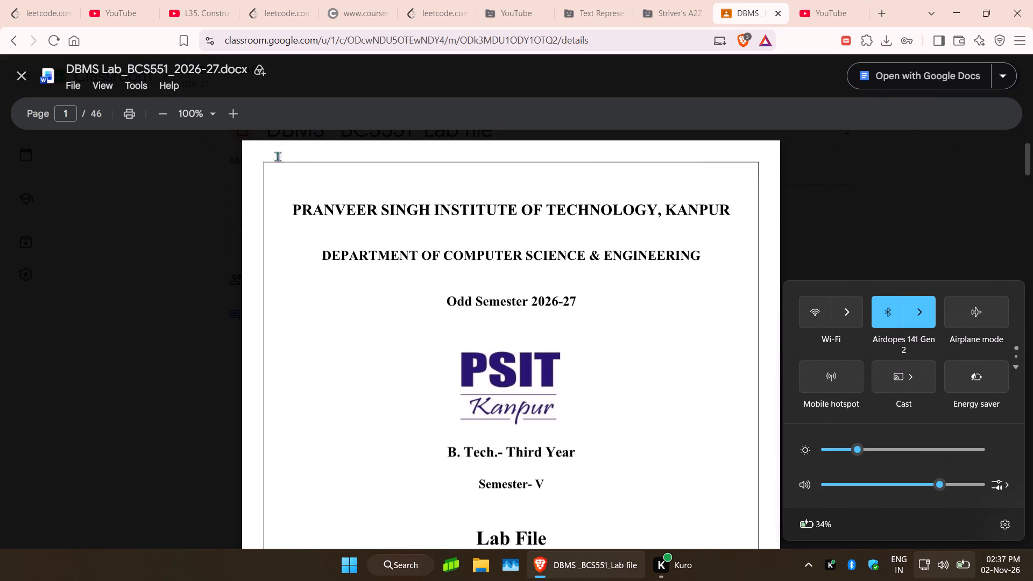
Open the print version of DBMS Lab_BCS551_2026-27.docx, look over its first pages and close that version.
{"action": "left_click", "coordinate": [127, 114]}
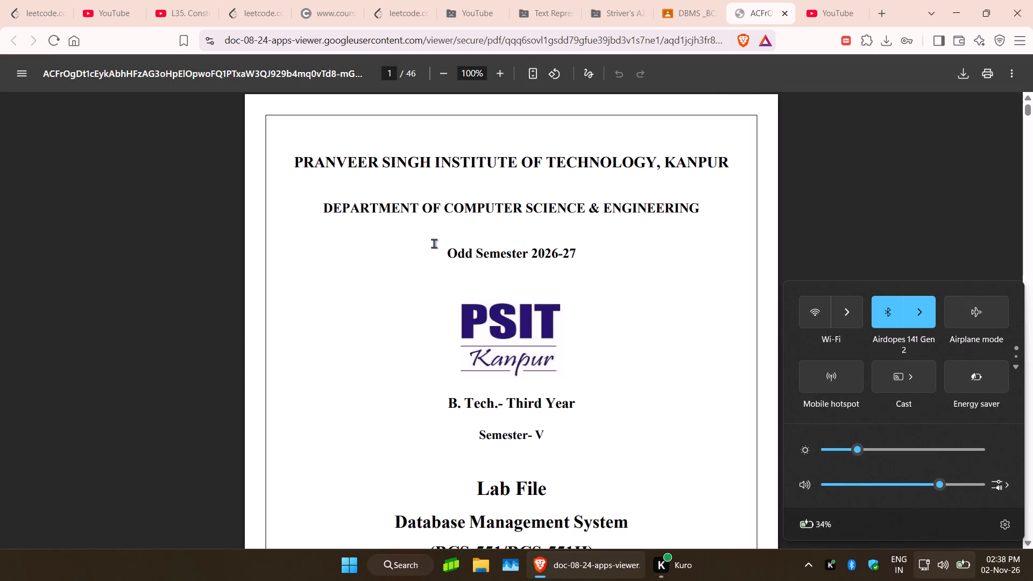
{"action": "scroll", "coordinate": [501, 225], "scroll_direction": "down", "scroll_amount": 5}
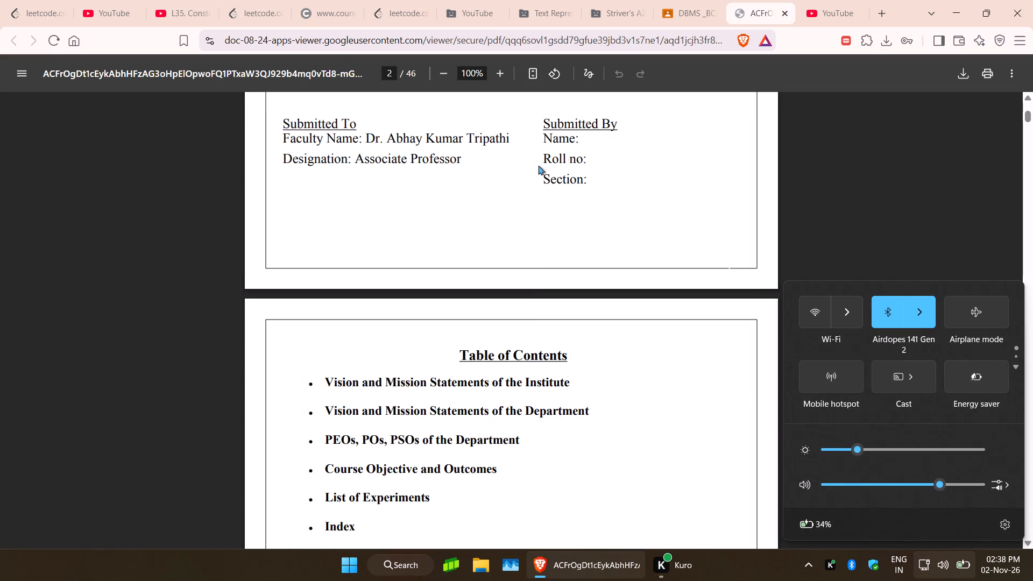
{"action": "scroll", "coordinate": [566, 162], "scroll_direction": "up", "scroll_amount": 6}
{"action": "left_click", "coordinate": [778, 12]}
{"action": "left_click", "coordinate": [782, 11]}
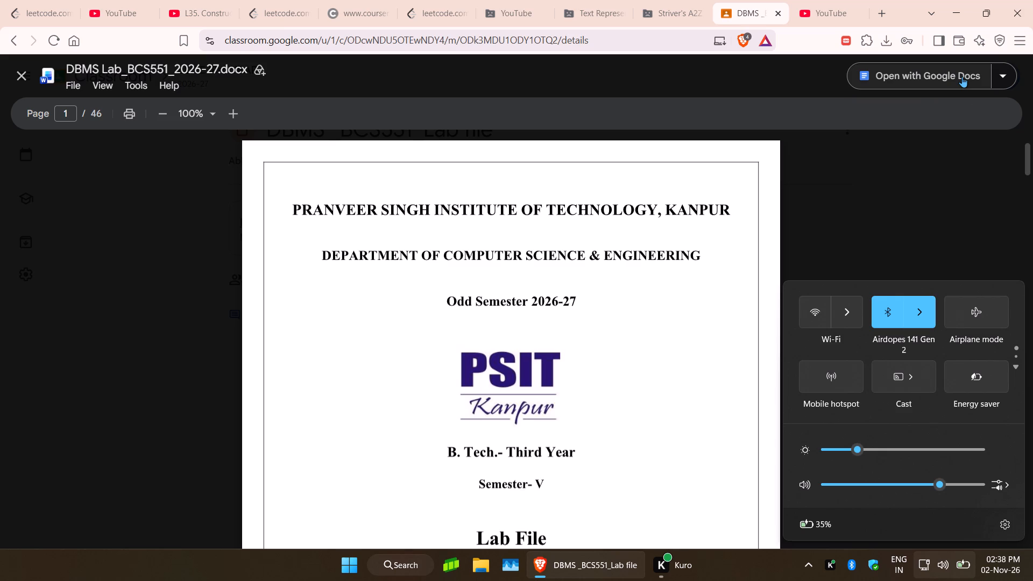
Check which apps can open the lab document, close its preview and check the attachment's link options.
{"action": "left_click", "coordinate": [935, 55]}
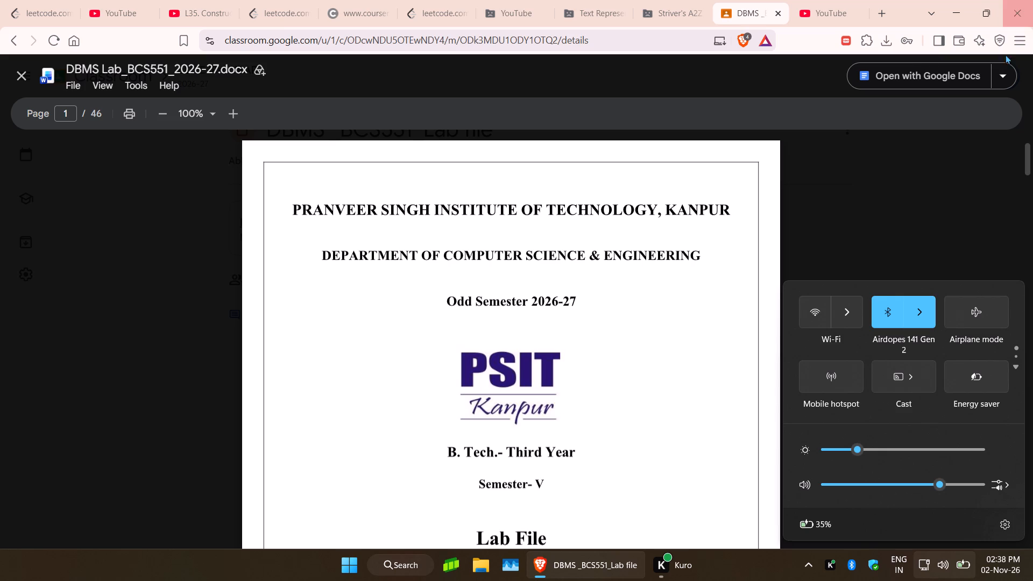
{"action": "left_click_drag", "start_coordinate": [1012, 63], "coordinate": [1008, 68]}
{"action": "left_click", "coordinate": [1006, 70]}
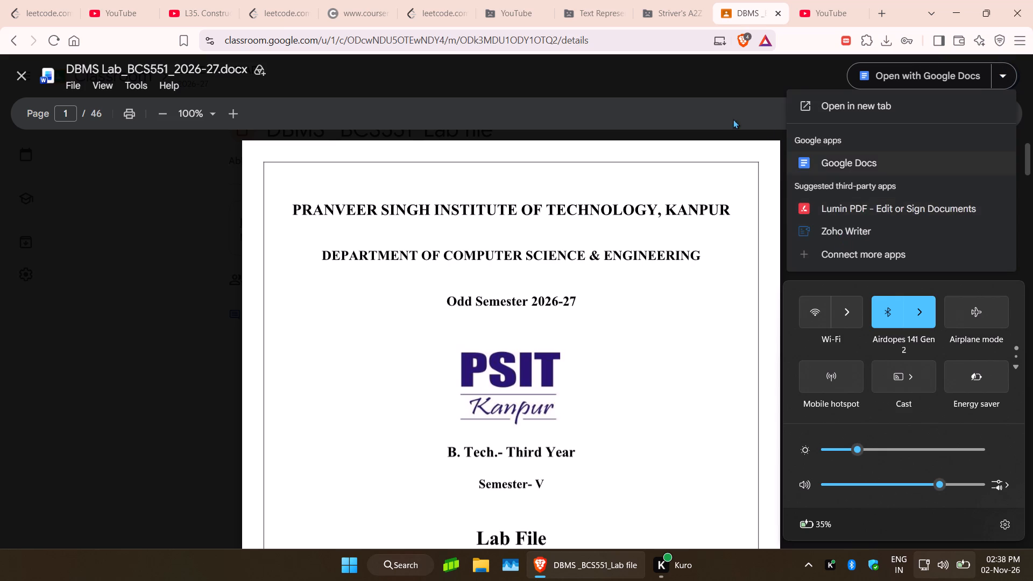
{"action": "left_click", "coordinate": [713, 116]}
{"action": "left_click", "coordinate": [1017, 187]}
{"action": "right_click", "coordinate": [356, 223]}
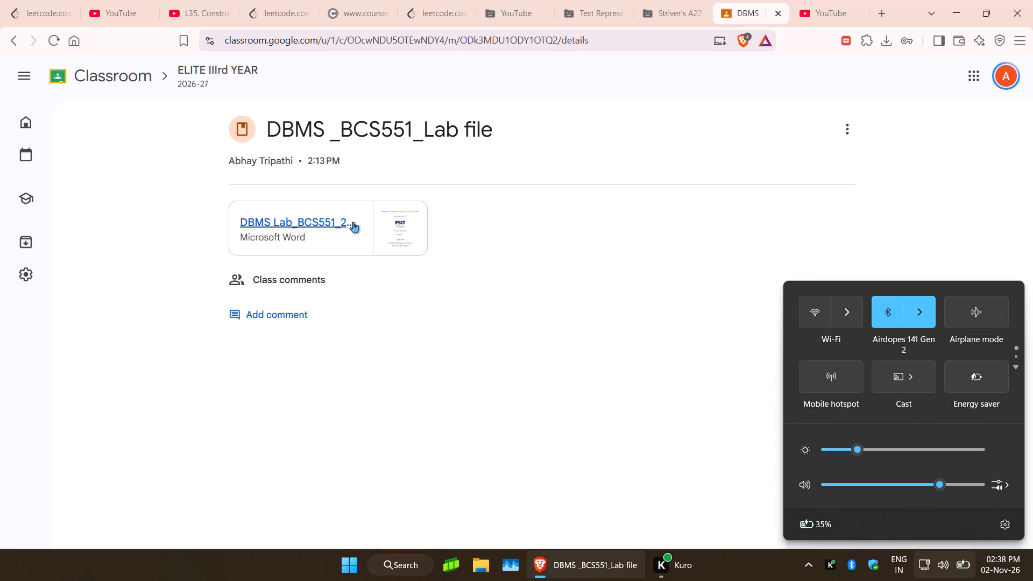
{"action": "left_click", "coordinate": [636, 266]}
Dismiss the Windows quick settings flyout.
{"action": "left_click", "coordinate": [952, 566]}
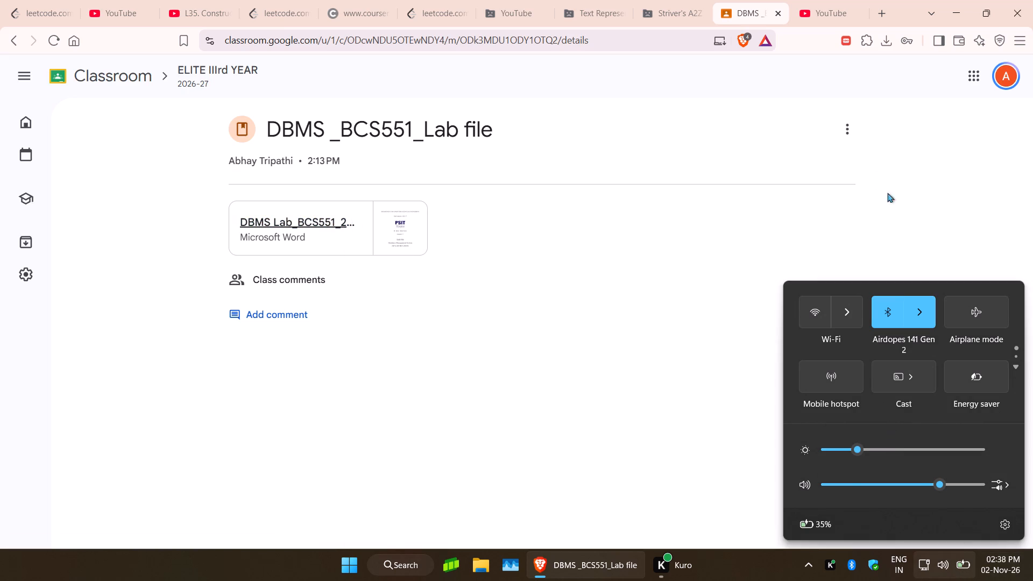
{"action": "left_click", "coordinate": [929, 232]}
{"action": "key", "text": "super+a"}
{"action": "left_click", "coordinate": [861, 341]}
Switch to the open YouTube page and play the Tera Hone Laga Hoon mix.
{"action": "left_click", "coordinate": [831, 0]}
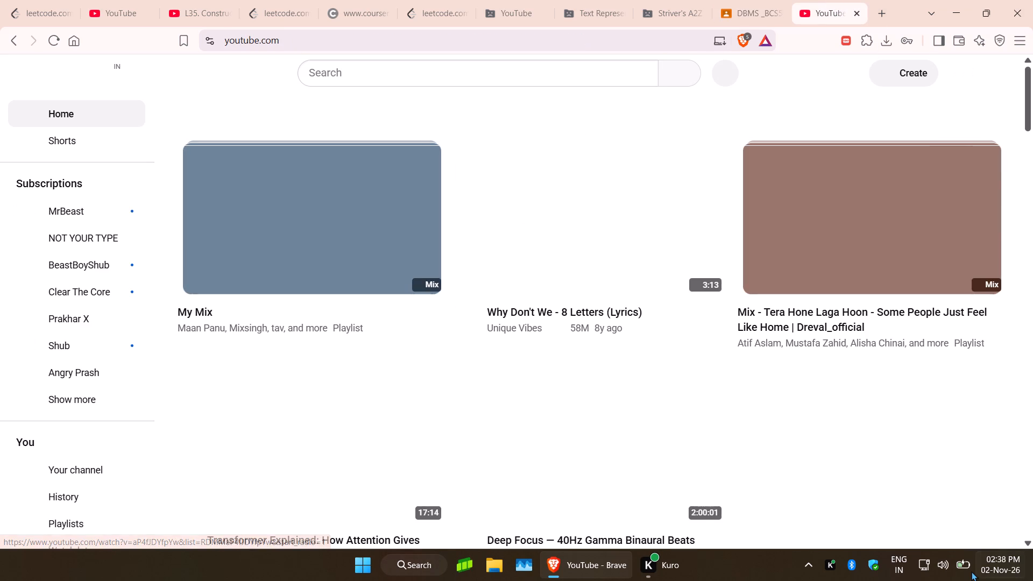
{"action": "scroll", "coordinate": [943, 565], "scroll_direction": "down", "scroll_amount": 4}
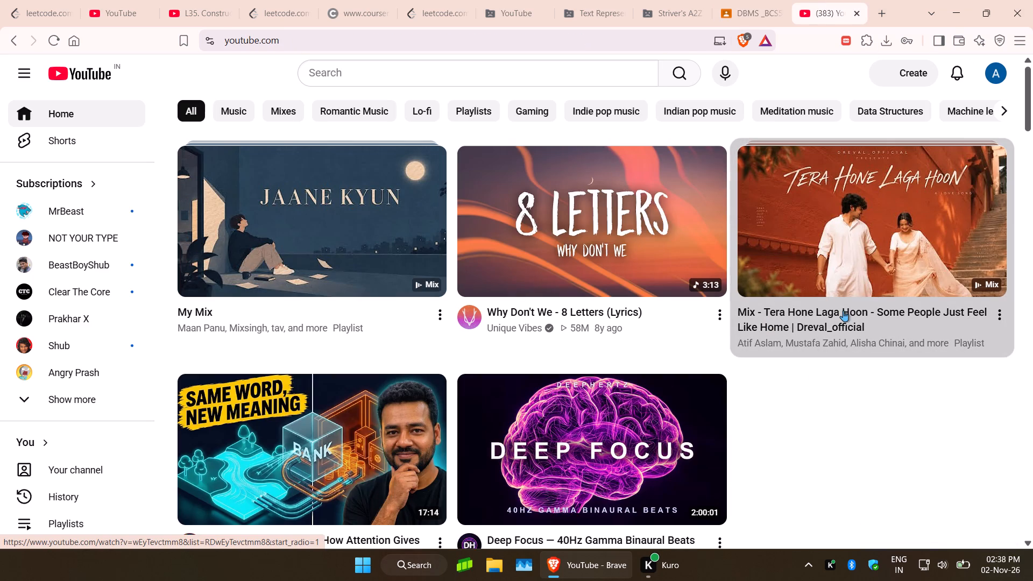
{"action": "left_click", "coordinate": [865, 273]}
Return to the DBMS _BCS551_Lab file post in Classroom and reopen the attached Word document's preview.
{"action": "left_click", "coordinate": [752, 2]}
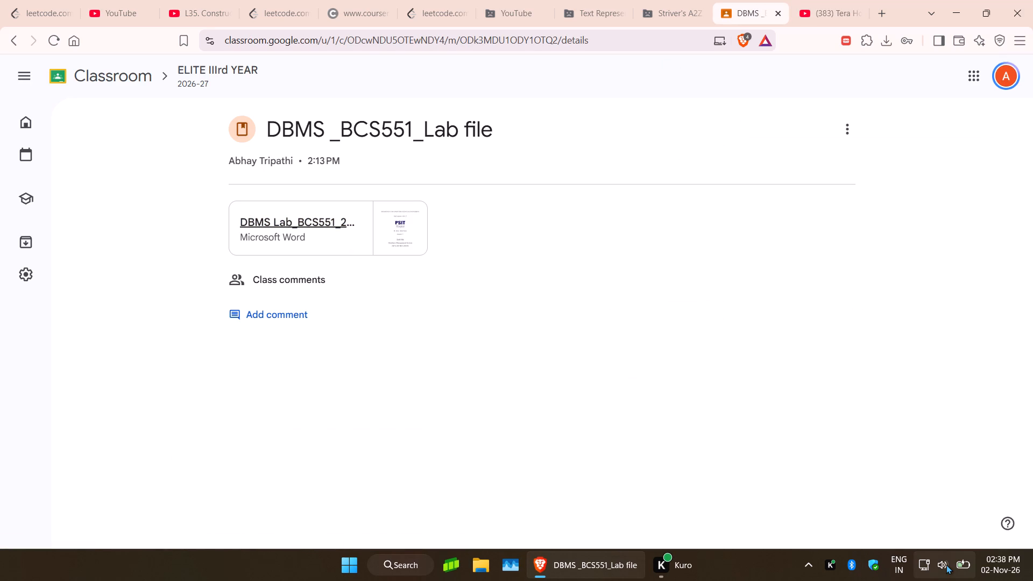
{"action": "left_click", "coordinate": [324, 231]}
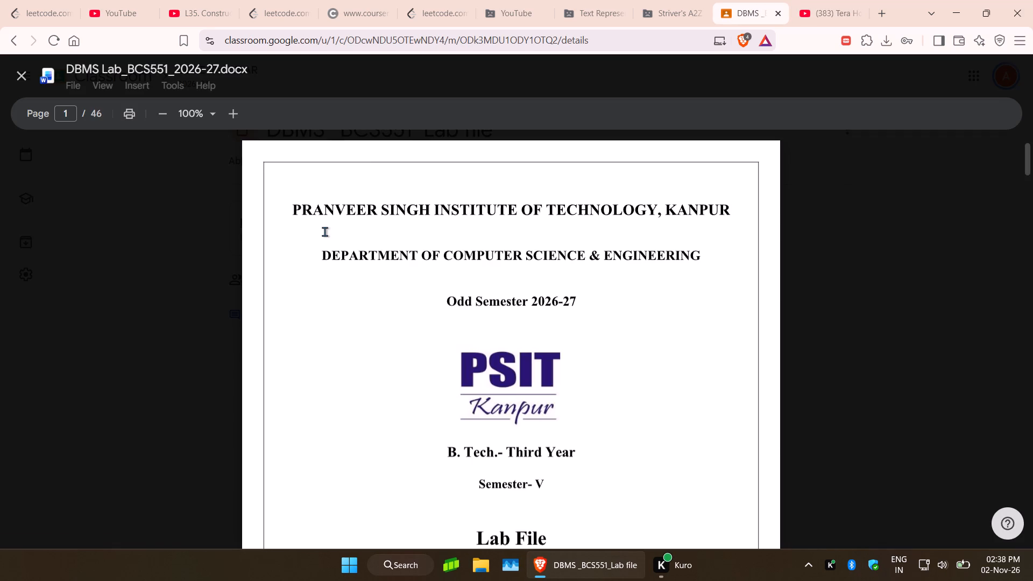
{"action": "right_click", "coordinate": [568, 311]}
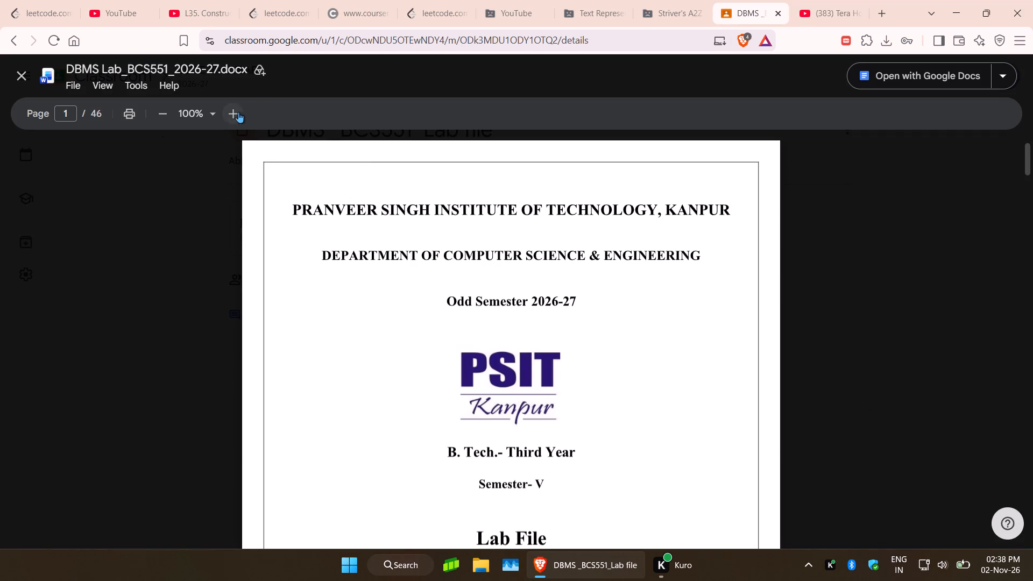
Add a shortcut to DBMS Lab_BCS551_2026-27.docx in My Drive.
{"action": "left_click", "coordinate": [260, 65]}
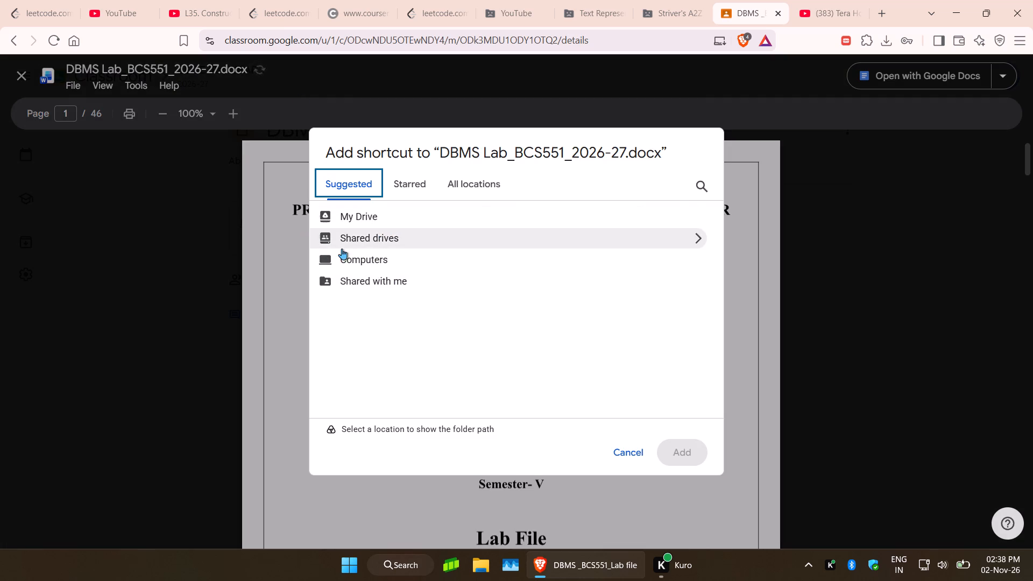
{"action": "left_click", "coordinate": [419, 181]}
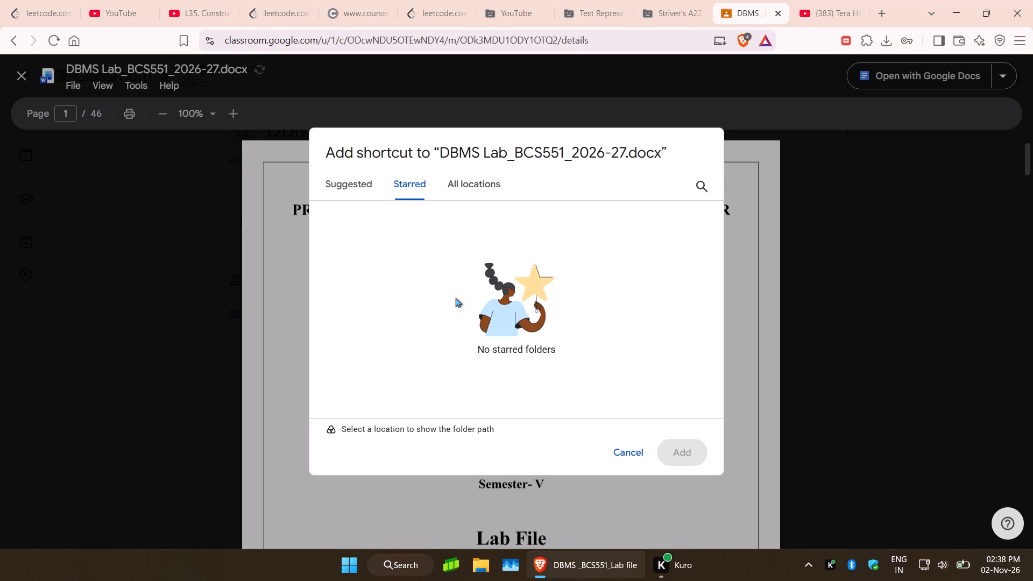
{"action": "left_click", "coordinate": [366, 188]}
{"action": "left_click", "coordinate": [450, 189]}
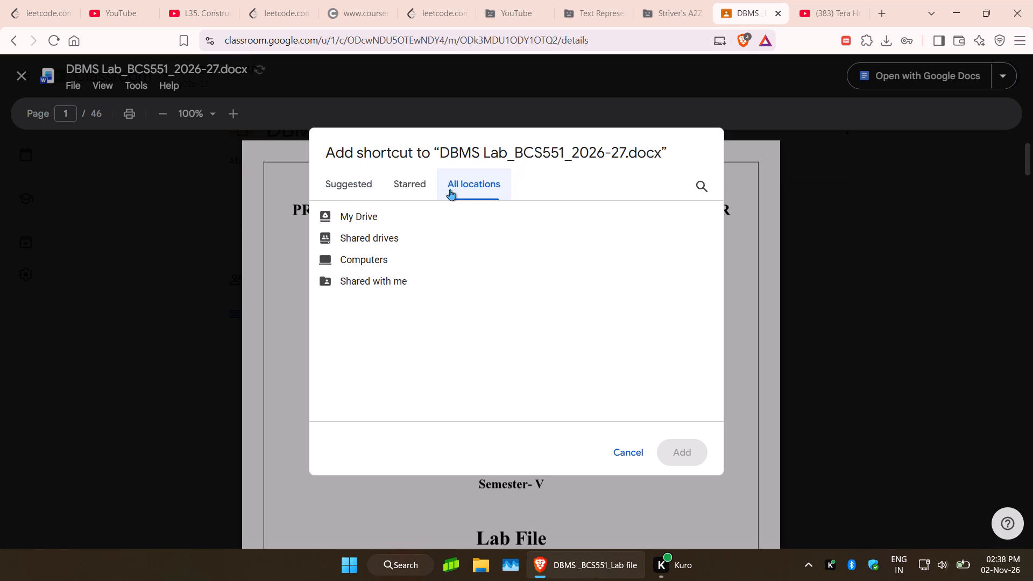
{"action": "left_click", "coordinate": [380, 223]}
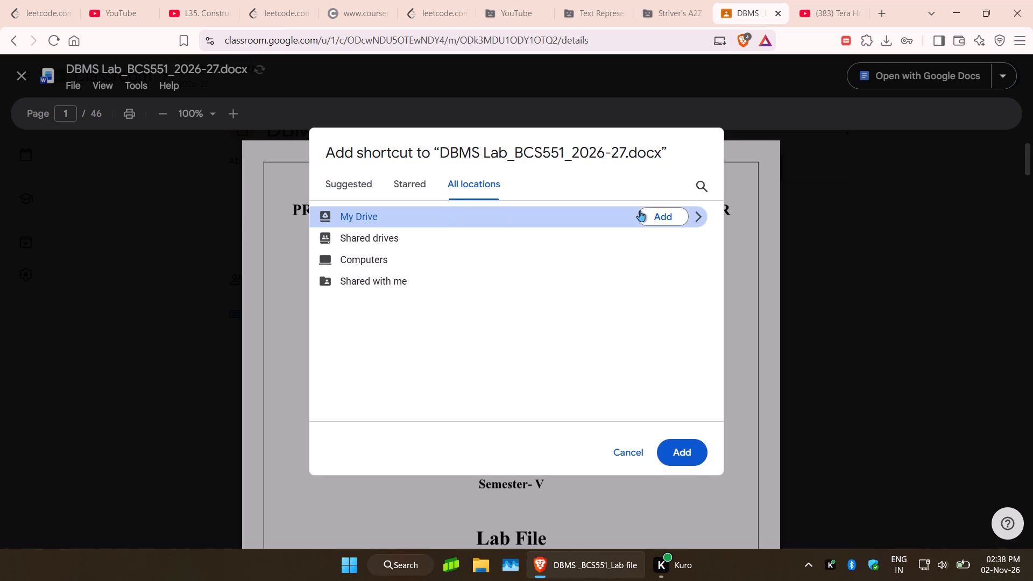
{"action": "left_click", "coordinate": [653, 212]}
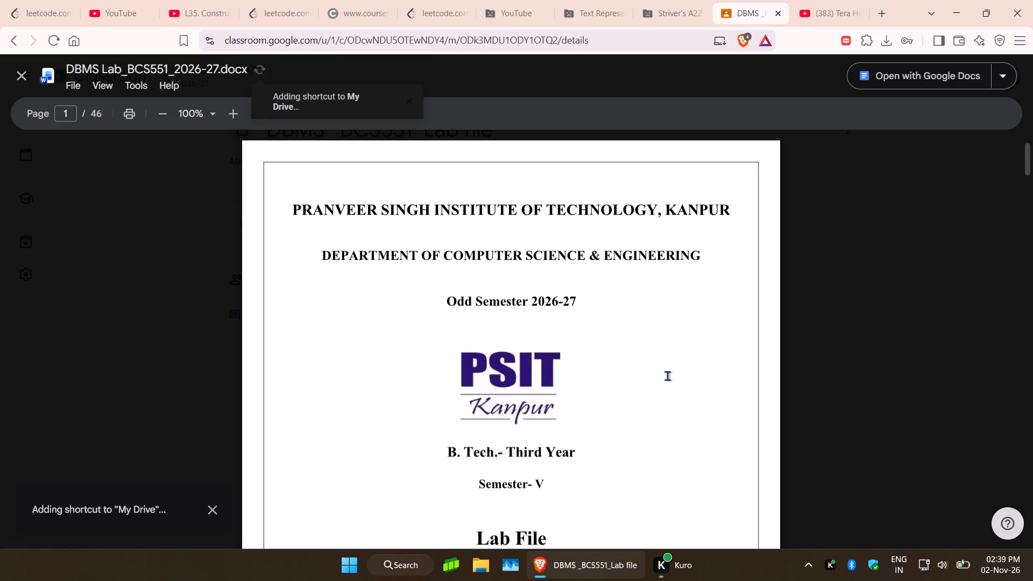
Open Google Drive in a new tab.
{"action": "left_click", "coordinate": [883, 11]}
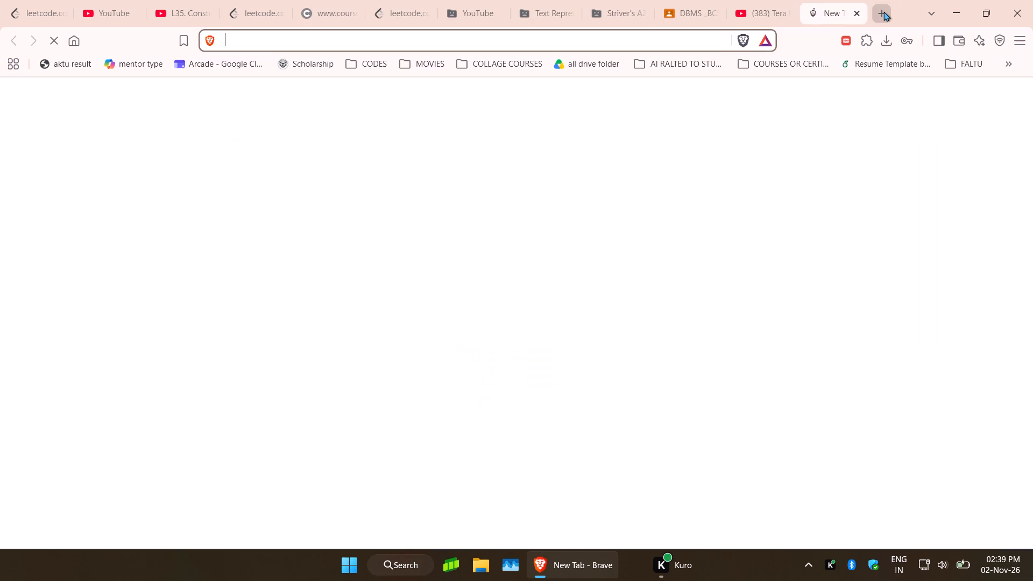
{"action": "type", "text": "drive"}
{"action": "key", "text": "Return"}
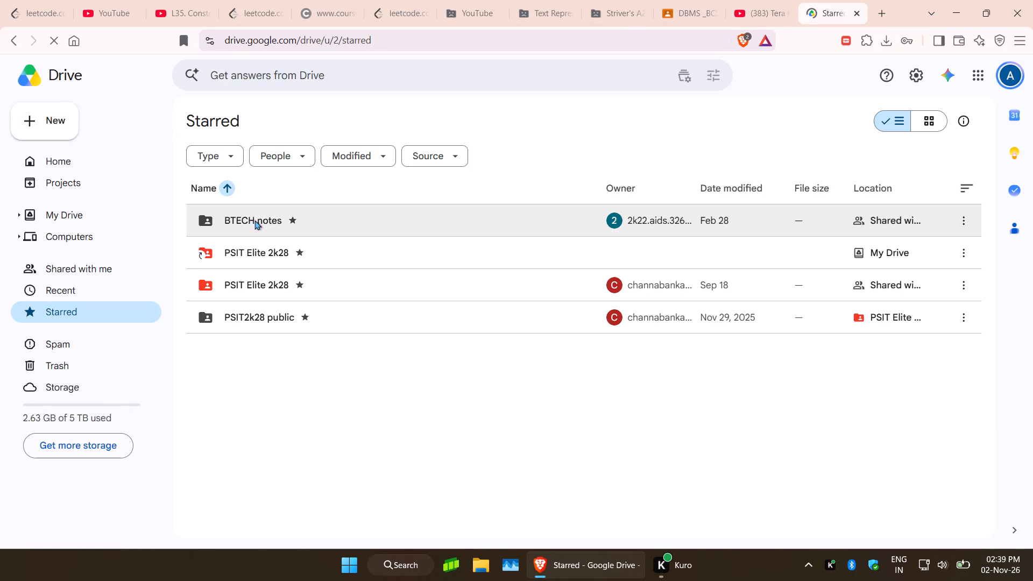
Switch Drive to the account with the orange A avatar and close the previous account's Drive tab.
{"action": "left_click", "coordinate": [1003, 65]}
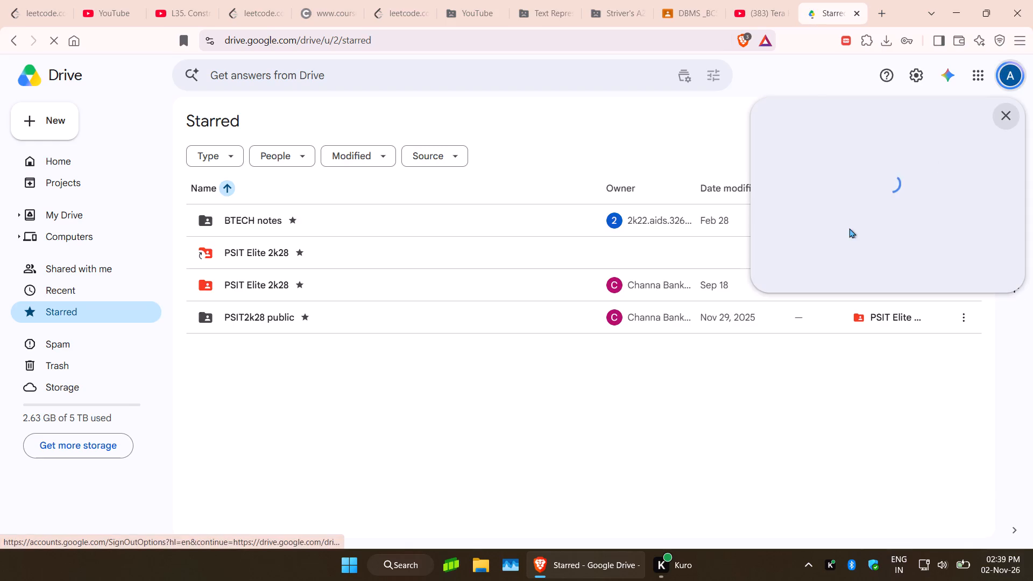
{"action": "left_click", "coordinate": [853, 270]}
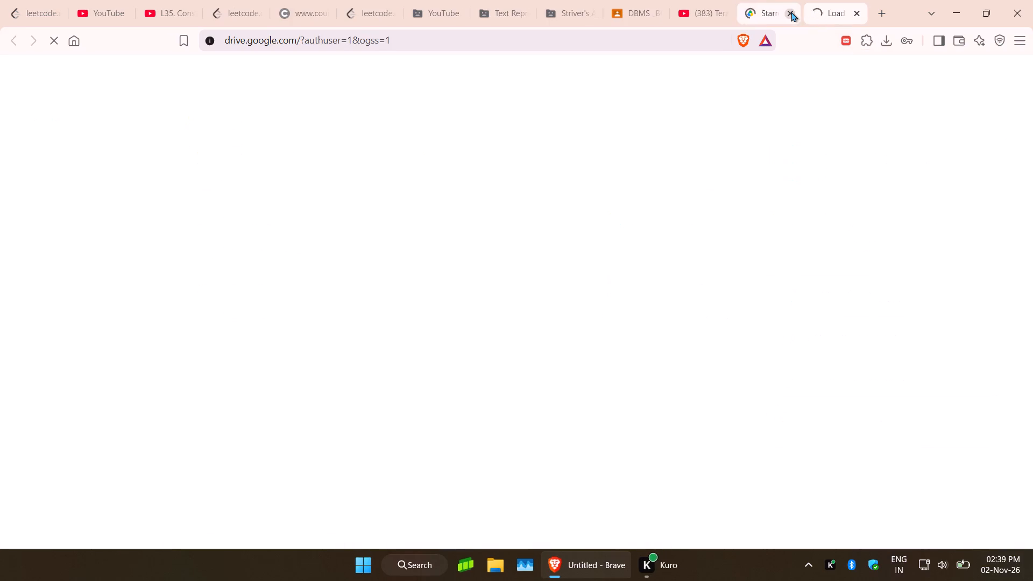
{"action": "left_click", "coordinate": [791, 12]}
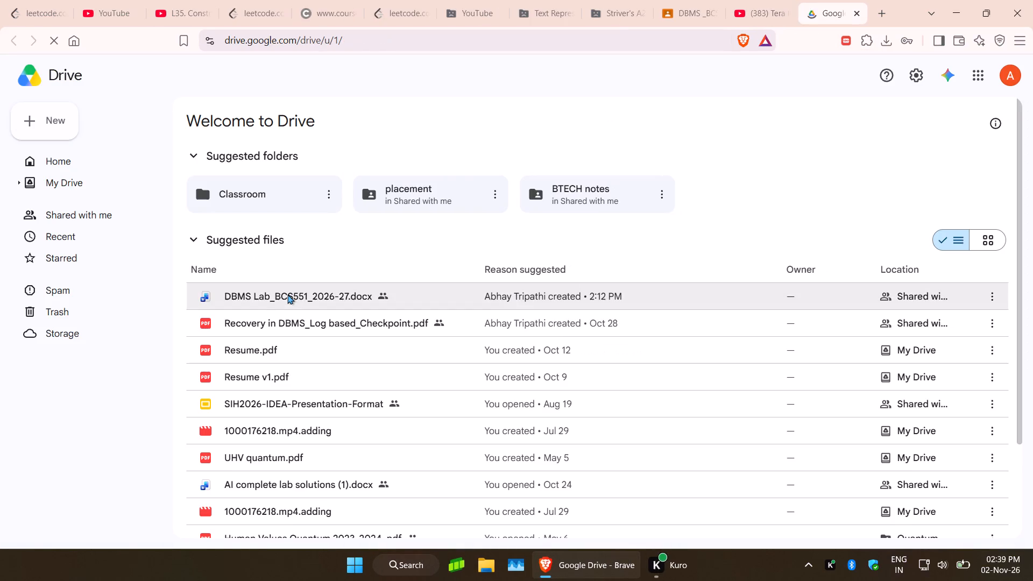
Download DBMS Lab_BCS551_2026-27.docx from Drive and save it as a Word document in the DAA FILE folder.
{"action": "left_click", "coordinate": [287, 294]}
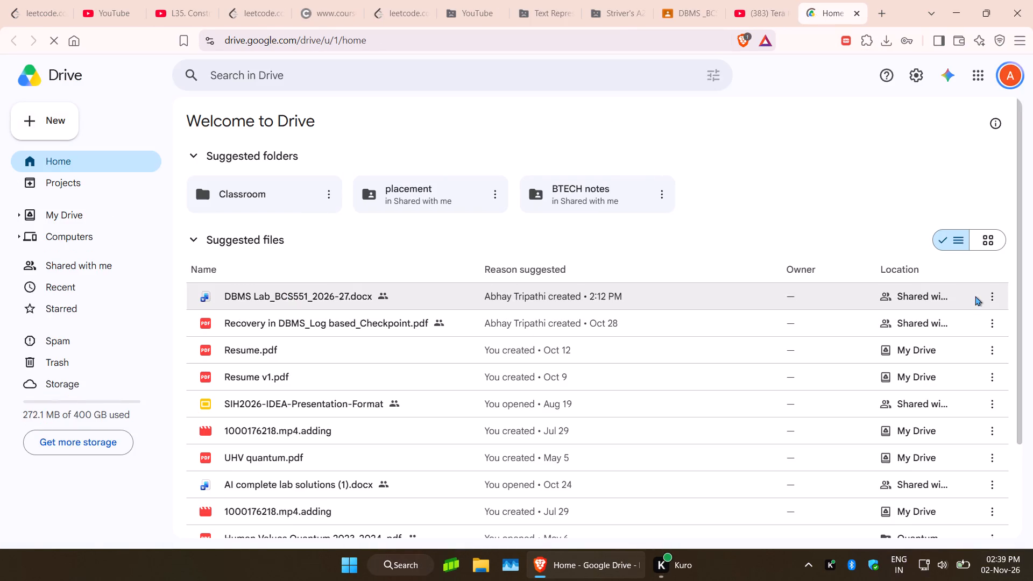
{"action": "left_click", "coordinate": [994, 294]}
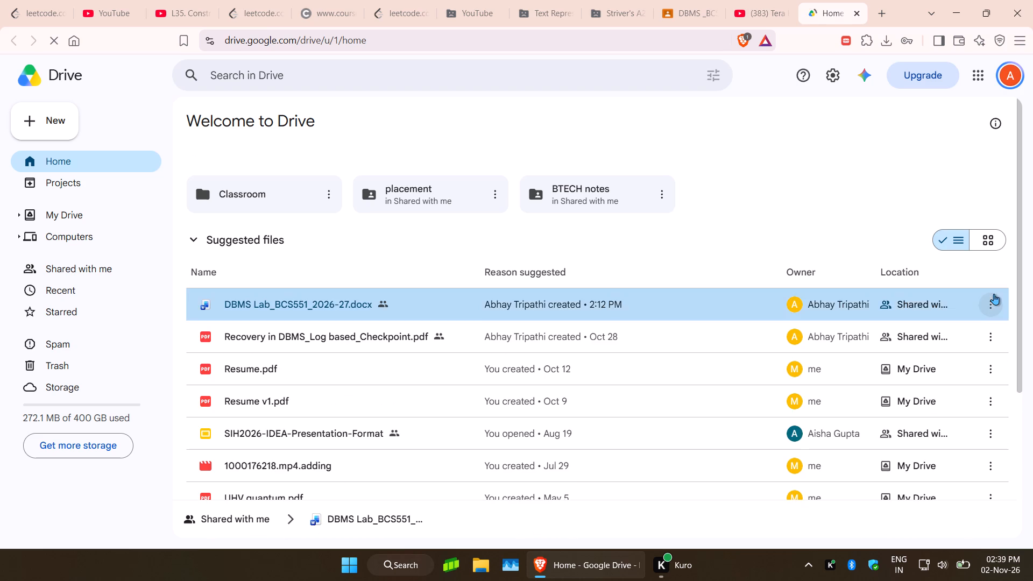
{"action": "left_click", "coordinate": [968, 307]}
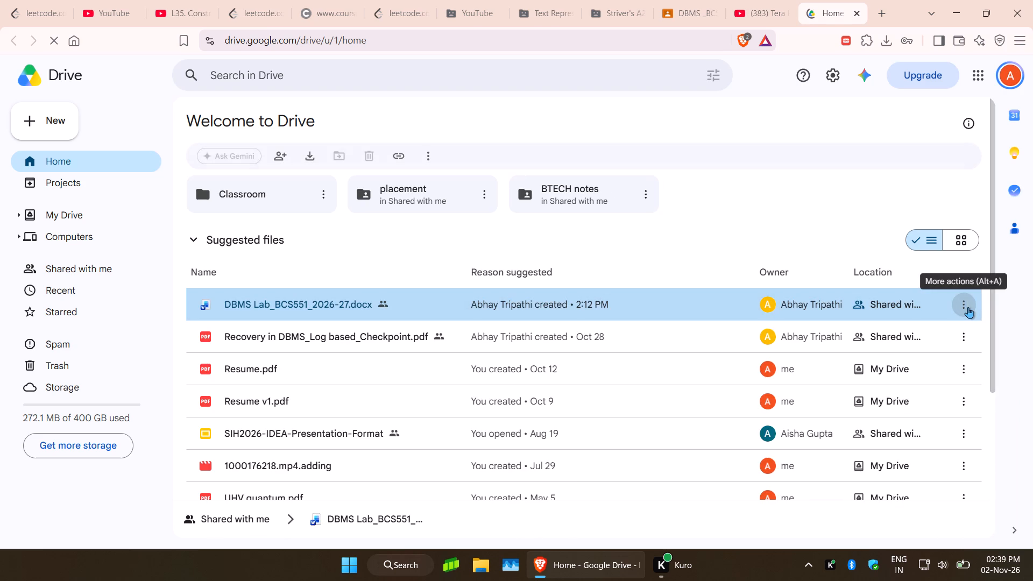
{"action": "left_click", "coordinate": [968, 307]}
{"action": "left_click", "coordinate": [965, 307]}
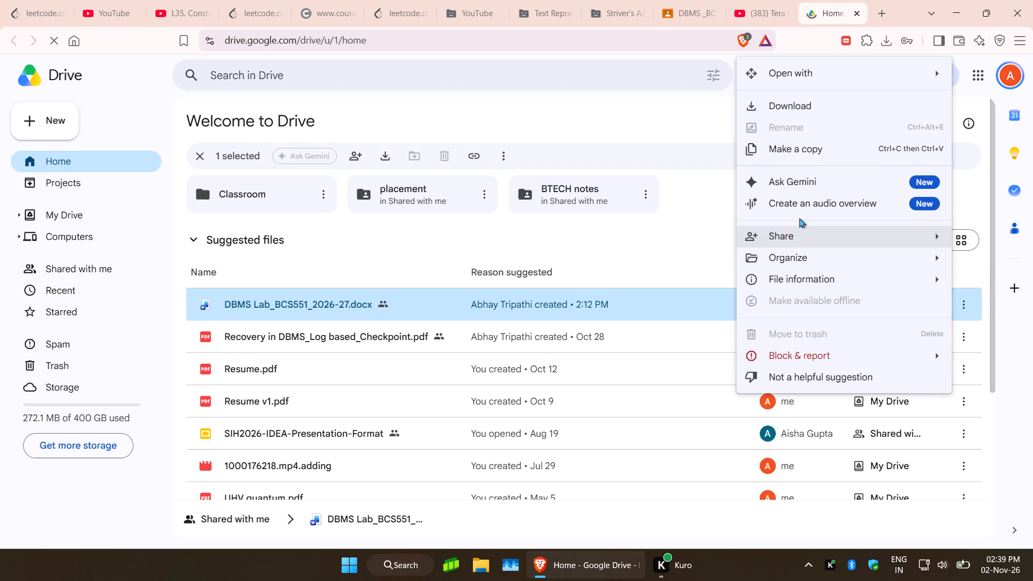
{"action": "left_click", "coordinate": [791, 103]}
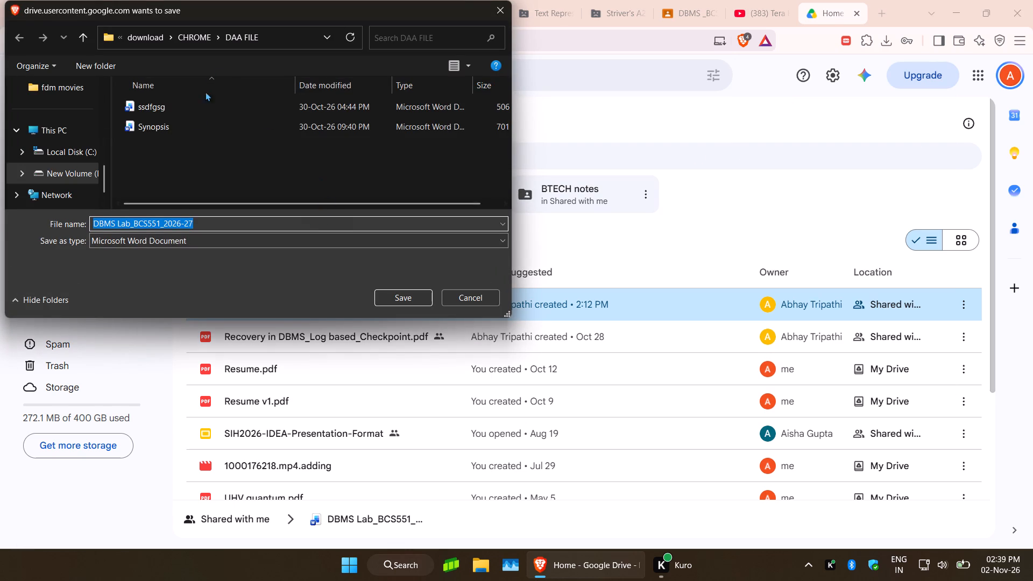
{"action": "left_click", "coordinate": [415, 293]}
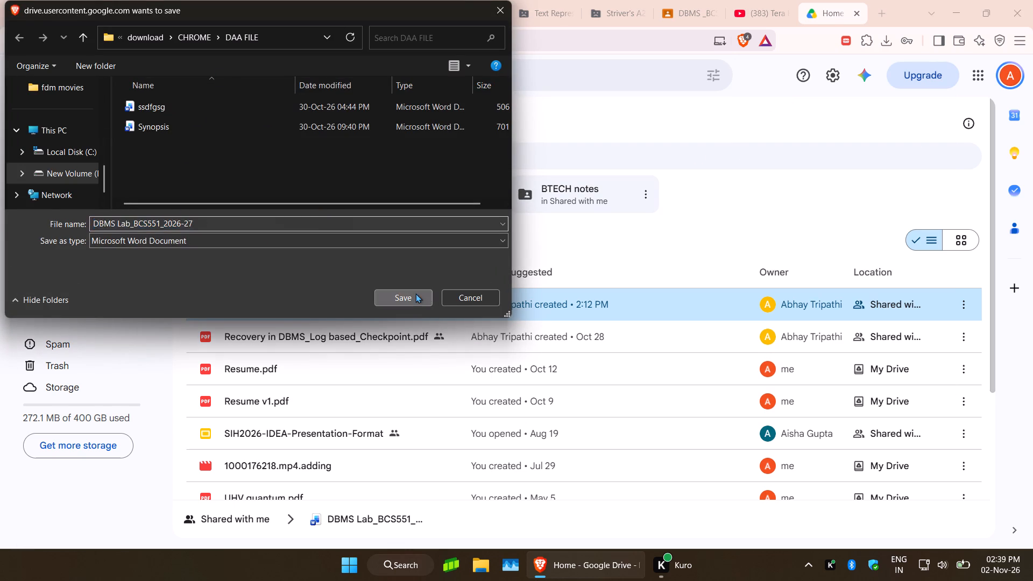
Open the downloaded DBMS Lab_BCS551_2026-27.docx in Microsoft Word.
{"action": "left_click", "coordinate": [884, 43]}
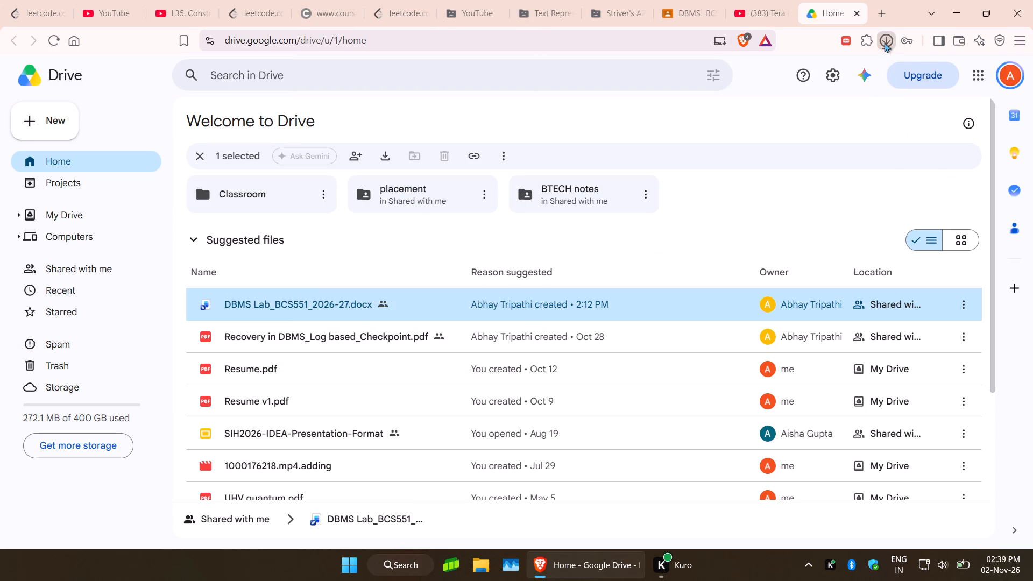
{"action": "left_click", "coordinate": [775, 99]}
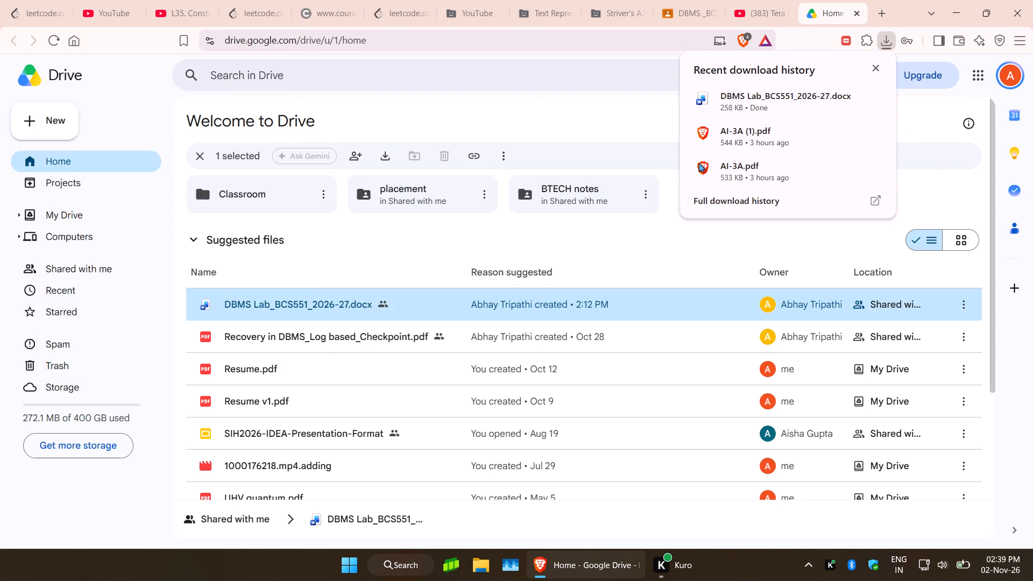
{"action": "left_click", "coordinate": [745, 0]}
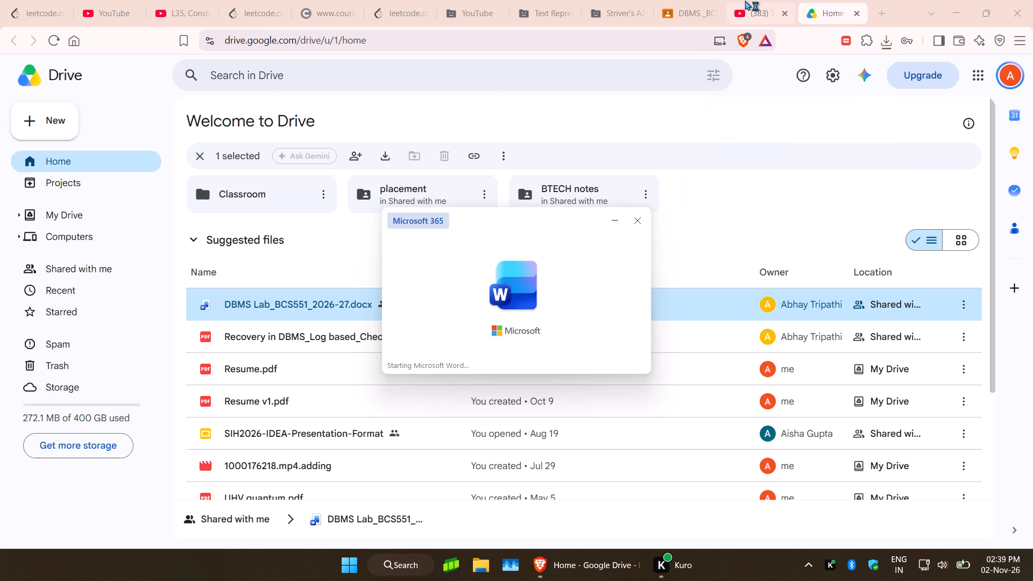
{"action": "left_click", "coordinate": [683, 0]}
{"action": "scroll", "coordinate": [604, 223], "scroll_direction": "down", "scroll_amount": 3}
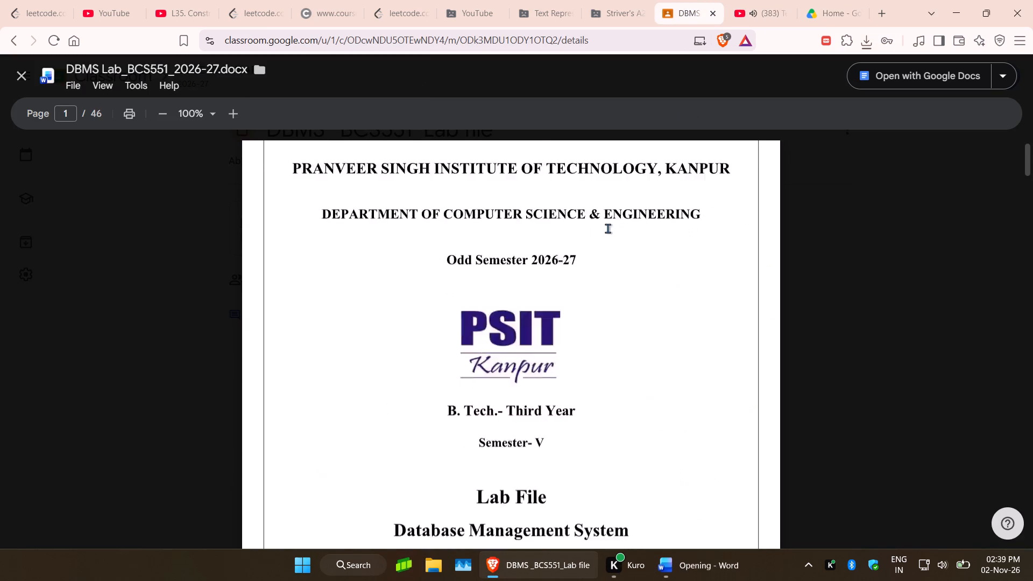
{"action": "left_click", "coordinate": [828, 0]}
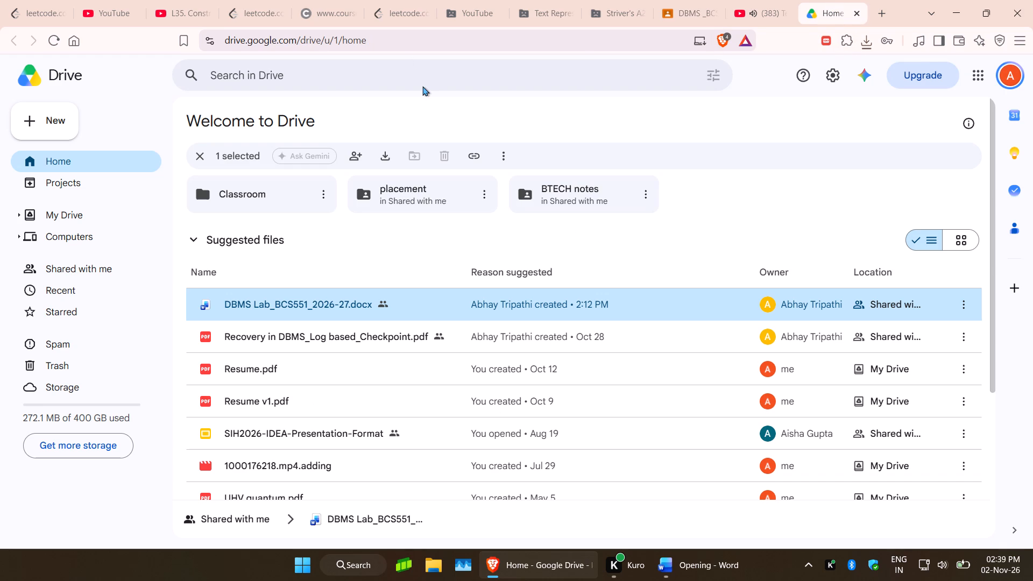
Find the earlier lightpdf.com/my-account visit in the browsing history and open that page.
{"action": "key", "text": "ctrl+h"}
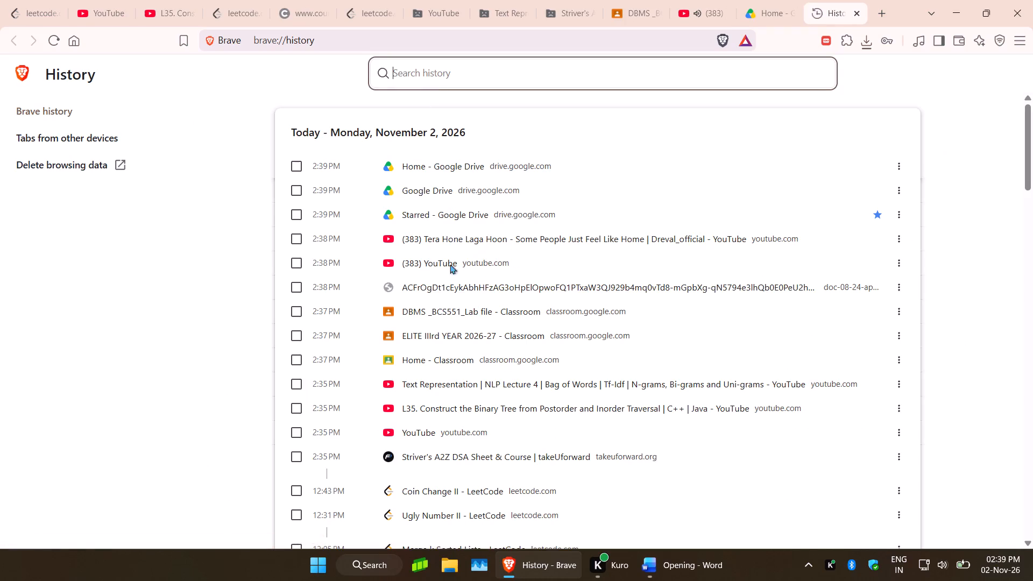
{"action": "scroll", "coordinate": [450, 330], "scroll_direction": "down", "scroll_amount": 4}
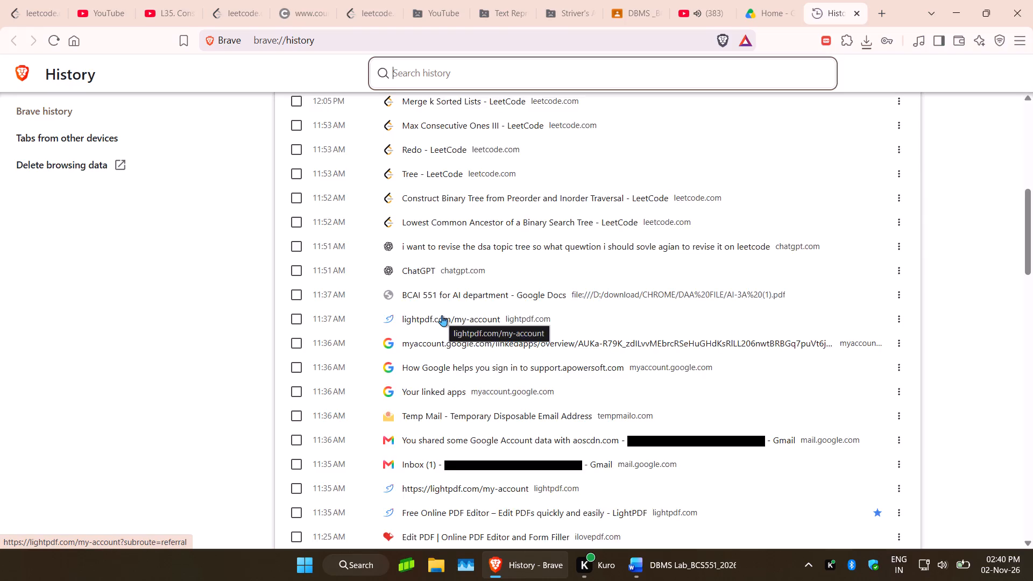
{"action": "scroll", "coordinate": [442, 315], "scroll_direction": "up", "scroll_amount": 5}
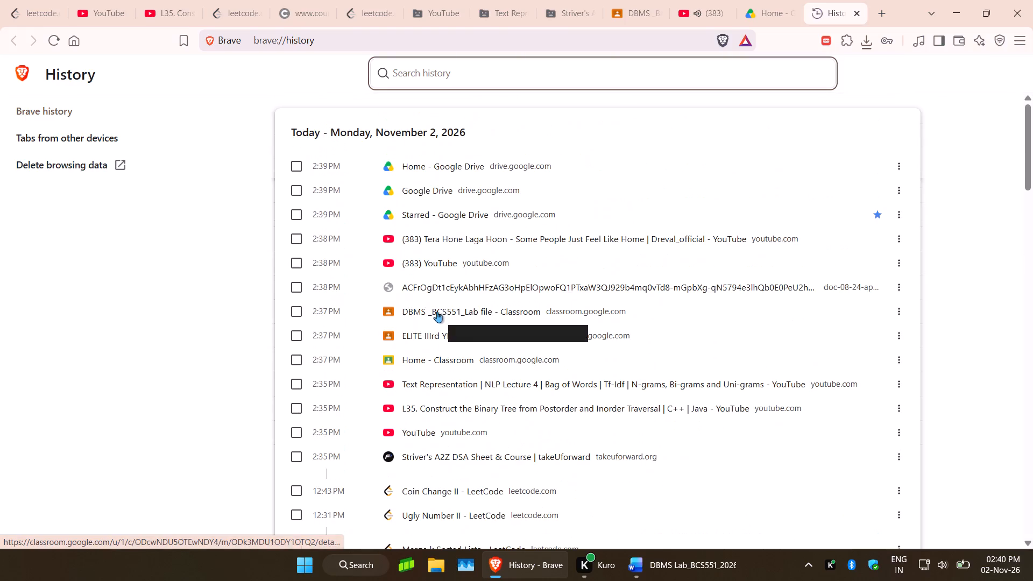
{"action": "scroll", "coordinate": [436, 311], "scroll_direction": "down", "scroll_amount": 4}
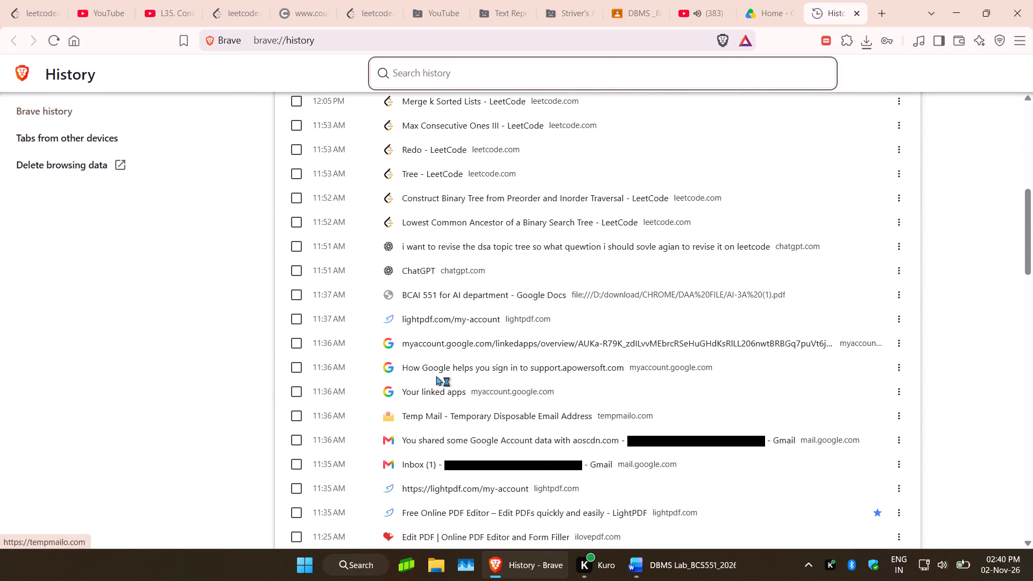
{"action": "left_click", "coordinate": [457, 320]}
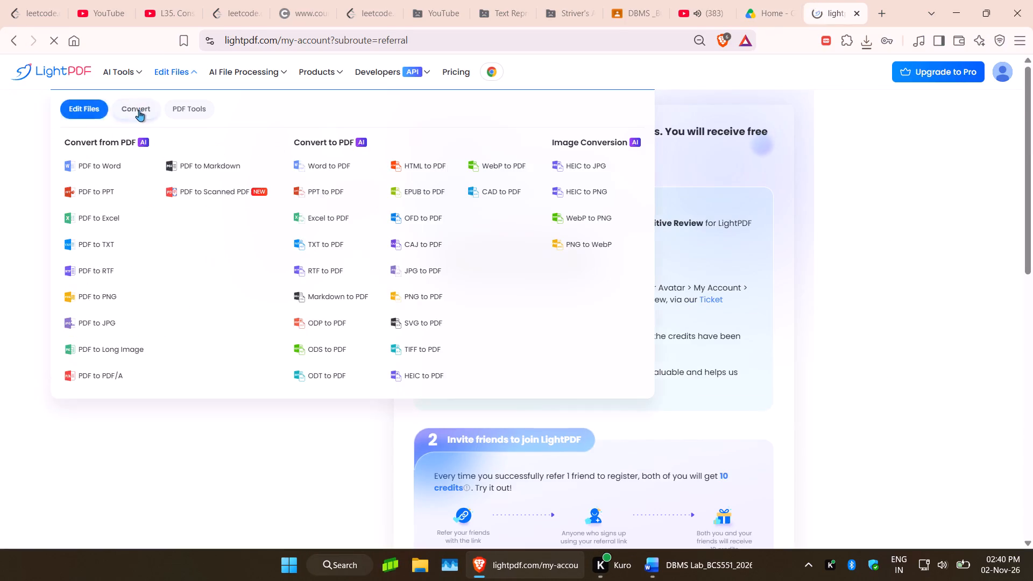
Open LightPDF's Edit PDF tool.
{"action": "left_click_drag", "start_coordinate": [88, 110], "coordinate": [182, 102]}
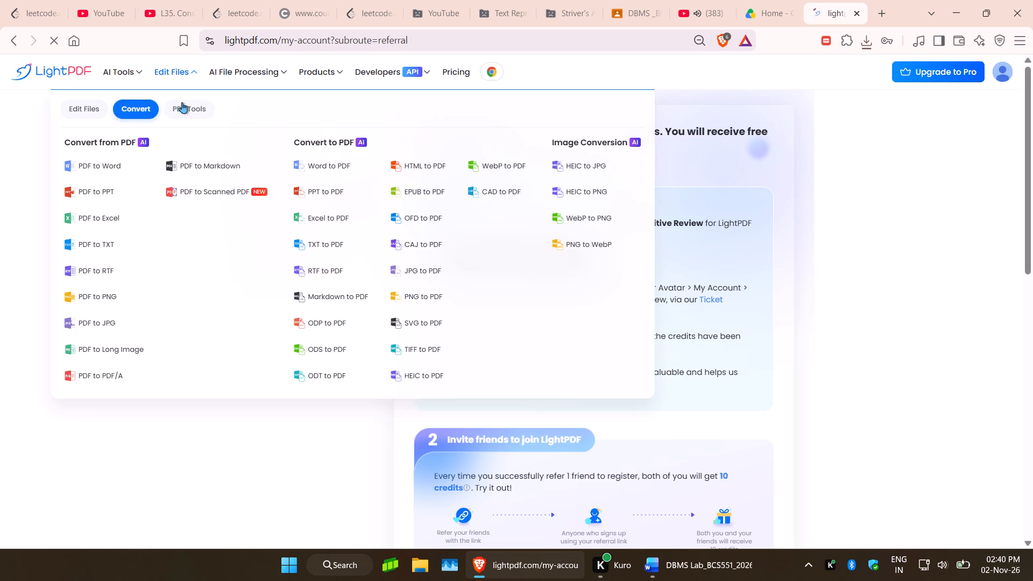
{"action": "left_click_drag", "start_coordinate": [182, 102], "coordinate": [191, 104]}
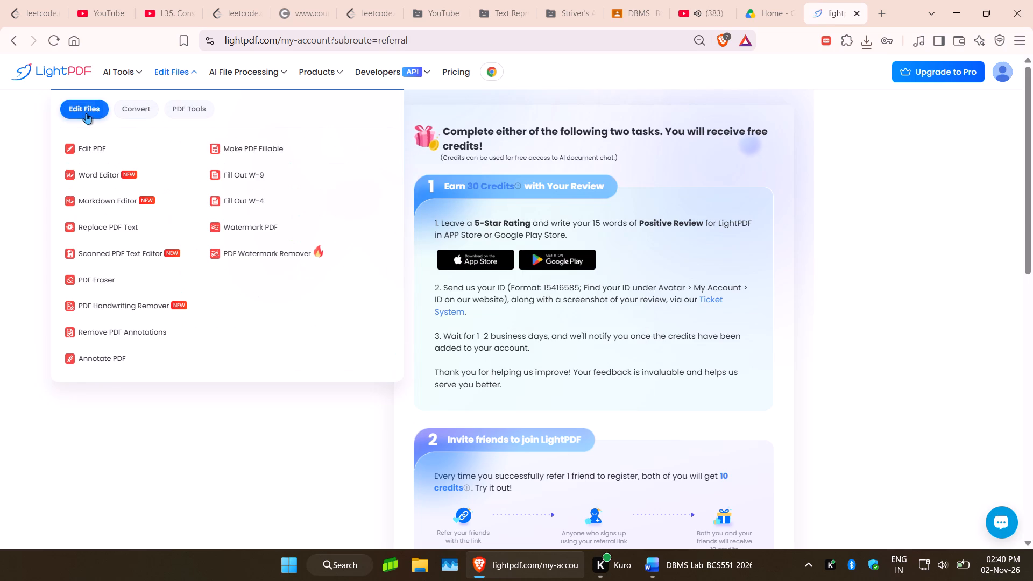
{"action": "left_click", "coordinate": [93, 143]}
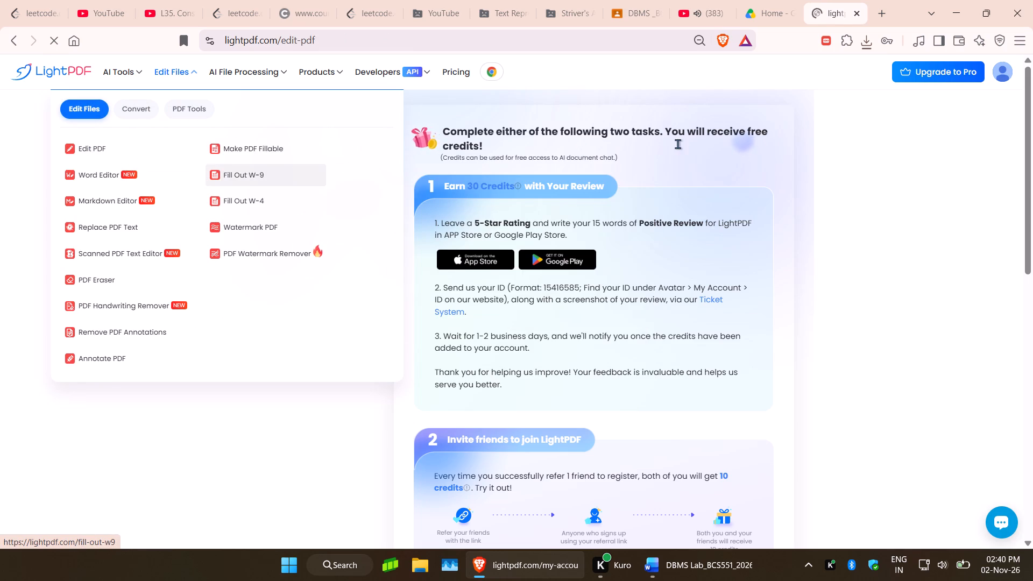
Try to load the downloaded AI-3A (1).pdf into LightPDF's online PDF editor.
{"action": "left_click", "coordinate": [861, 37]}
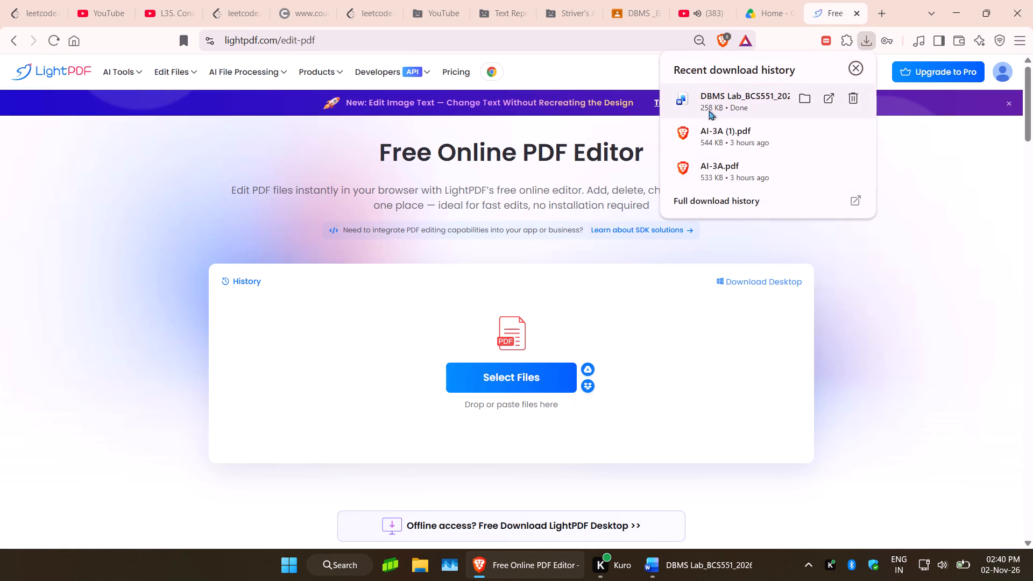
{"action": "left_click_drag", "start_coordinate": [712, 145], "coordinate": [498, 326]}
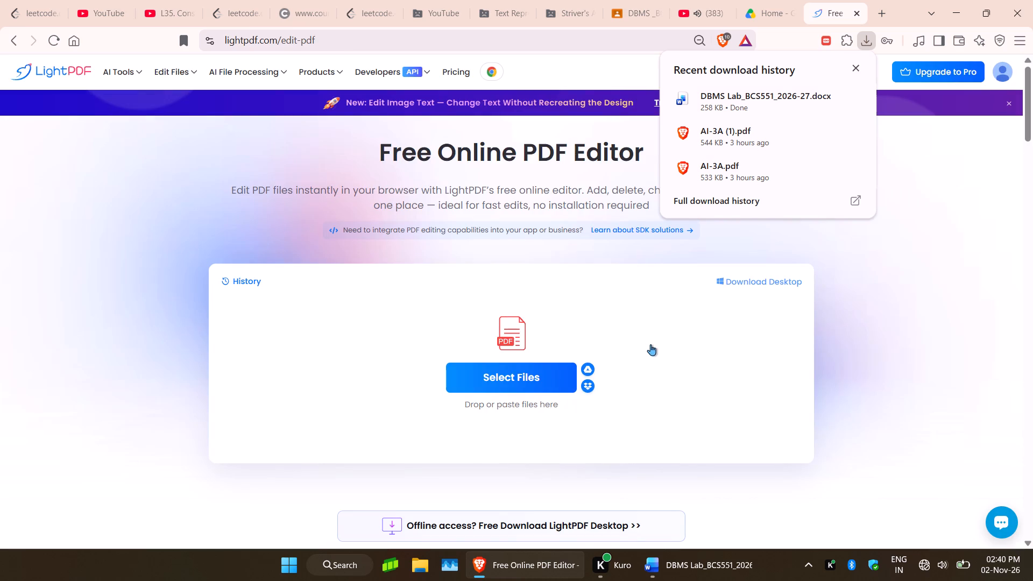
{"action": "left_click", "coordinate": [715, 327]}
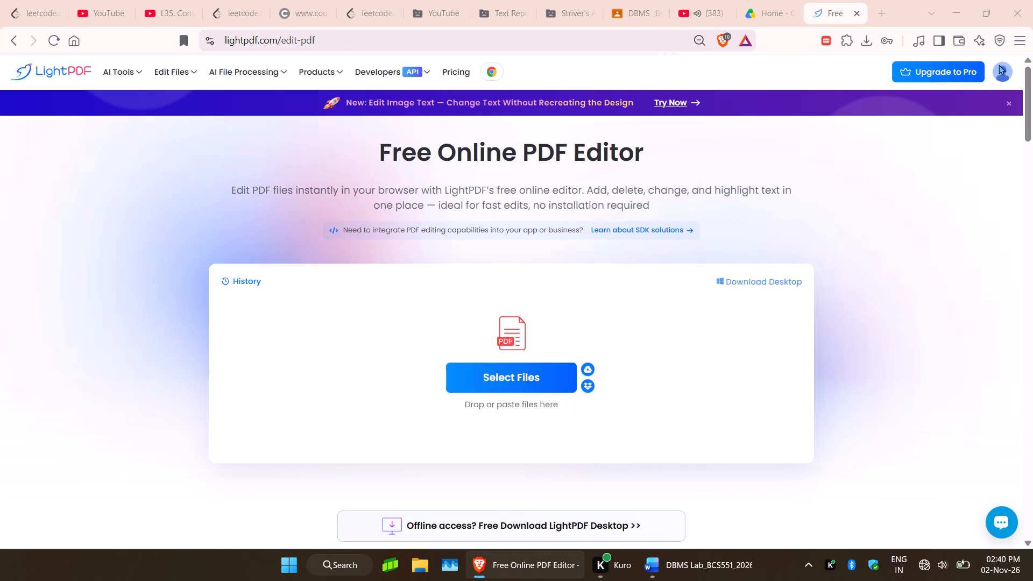
Look at the account options on the LightPDF site.
{"action": "left_click", "coordinate": [1006, 72]}
{"action": "left_click", "coordinate": [1006, 72]}
{"action": "left_click", "coordinate": [478, 293]}
{"action": "left_click", "coordinate": [1007, 70]}
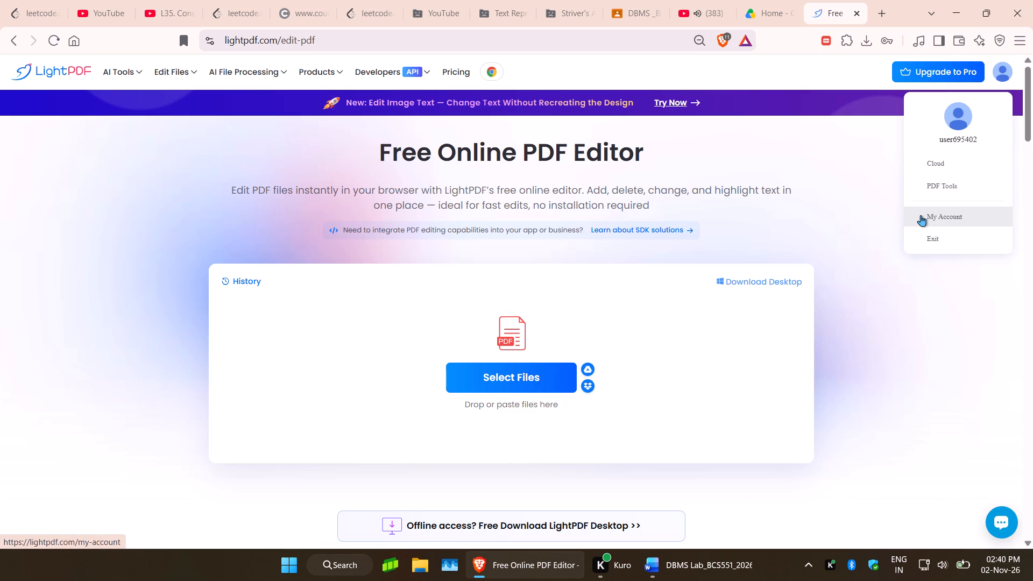
{"action": "left_click", "coordinate": [607, 127]}
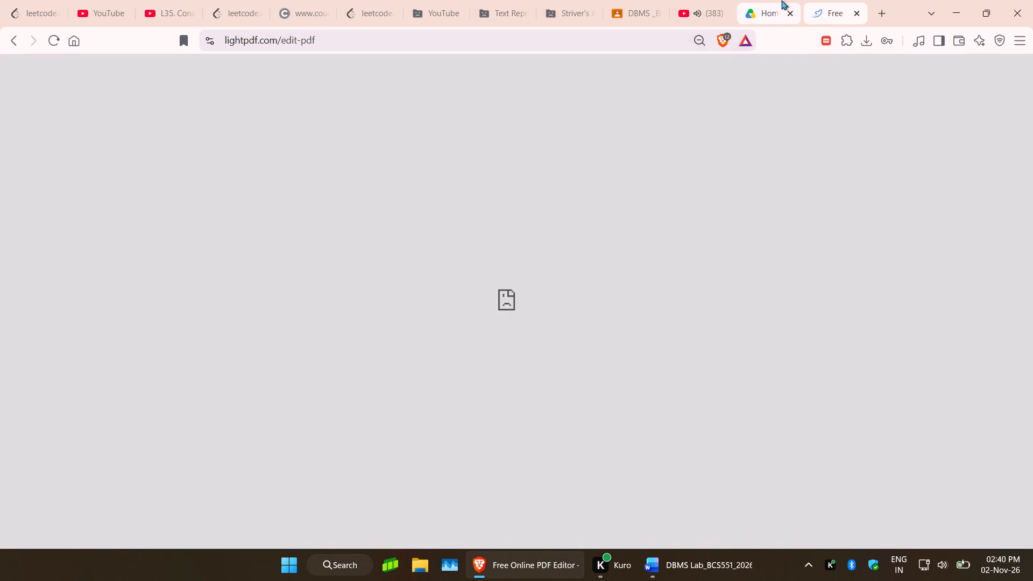
Reload the LightPDF editor page and add the downloaded AI-3A (1).pdf to its upload area.
{"action": "left_click", "coordinate": [597, 255]}
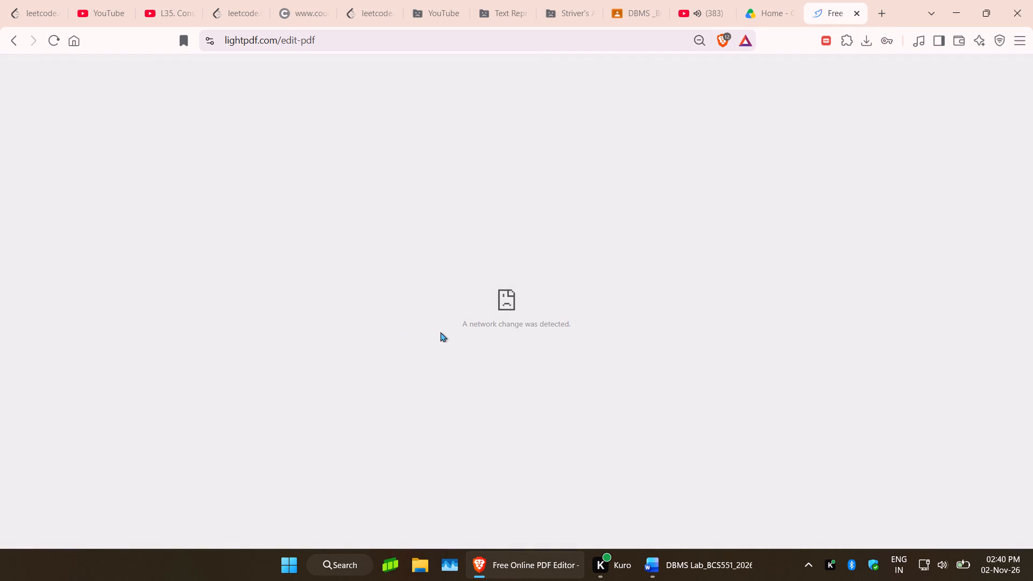
{"action": "left_click", "coordinate": [64, 36]}
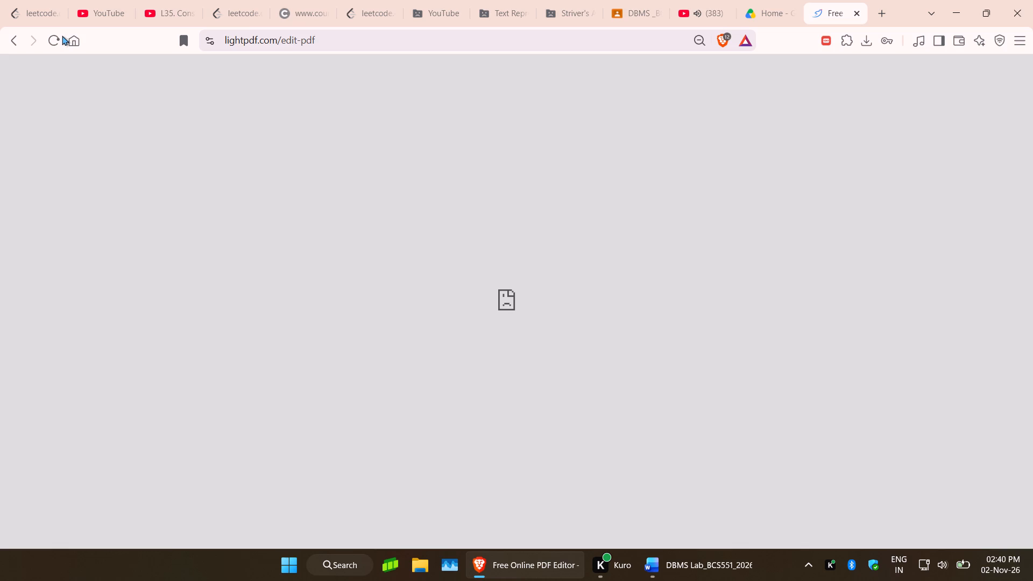
{"action": "left_click", "coordinate": [55, 36]}
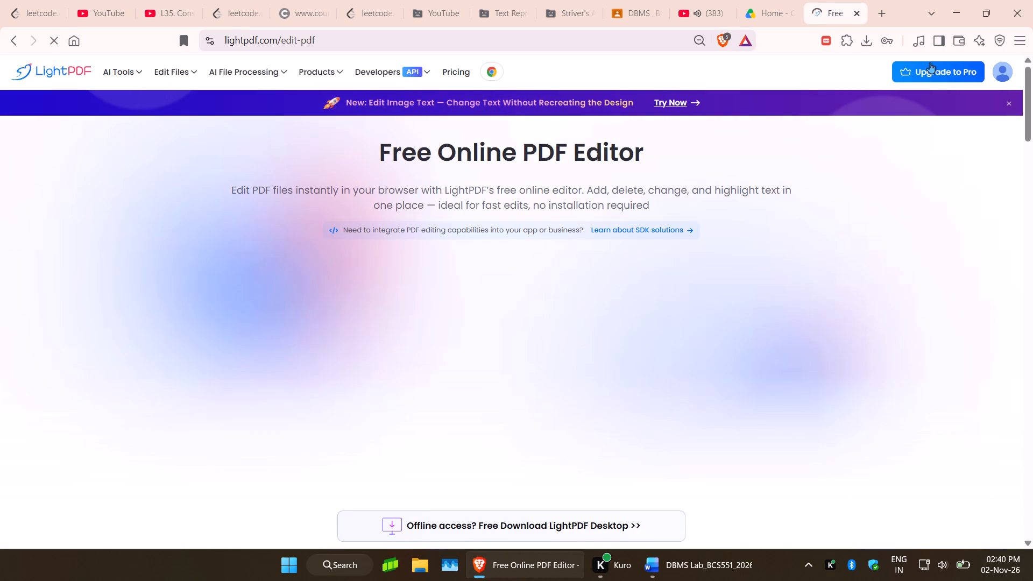
{"action": "left_click", "coordinate": [861, 44]}
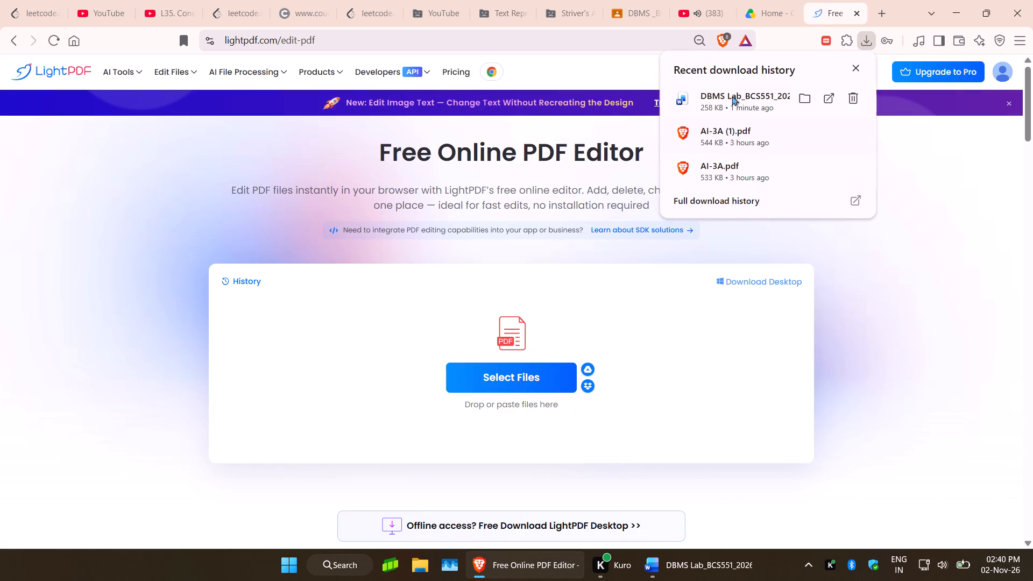
{"action": "left_click_drag", "start_coordinate": [727, 141], "coordinate": [530, 342]}
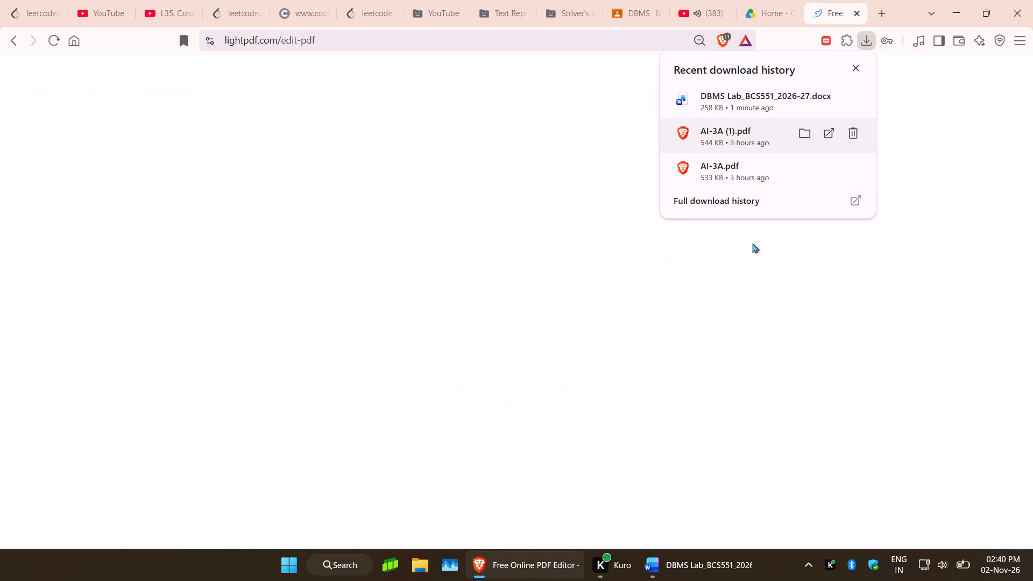
Switch to Word and examine the cover page of the DBMS lab file down to the Submitted By details.
{"action": "left_click", "coordinate": [824, 6]}
{"action": "left_click", "coordinate": [775, 0]}
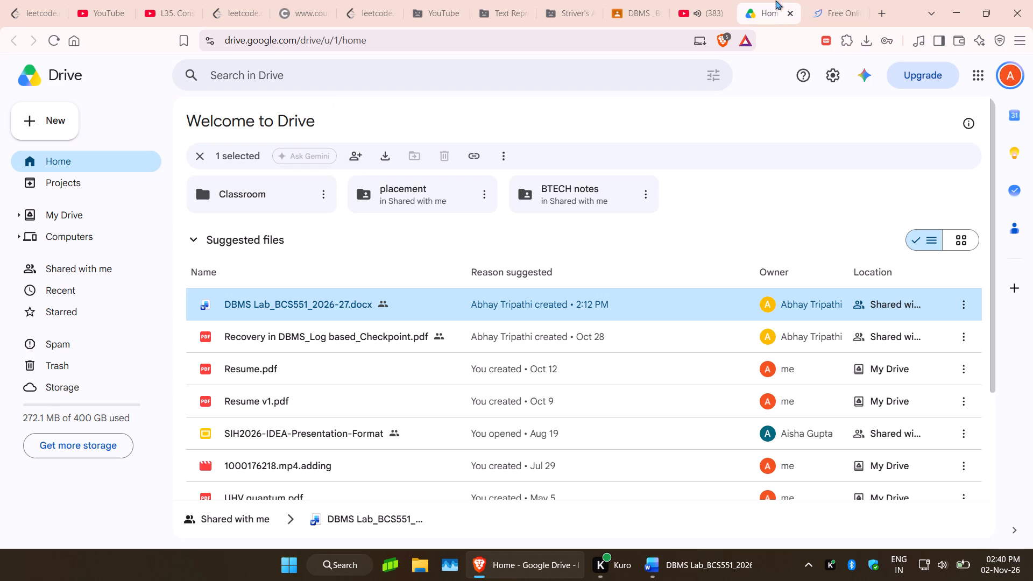
{"action": "left_click_drag", "start_coordinate": [675, 555], "coordinate": [679, 560]}
{"action": "left_click", "coordinate": [679, 560]}
{"action": "scroll", "coordinate": [610, 245], "scroll_direction": "down", "scroll_amount": 3}
{"action": "scroll", "coordinate": [561, 251], "scroll_direction": "down", "scroll_amount": 3}
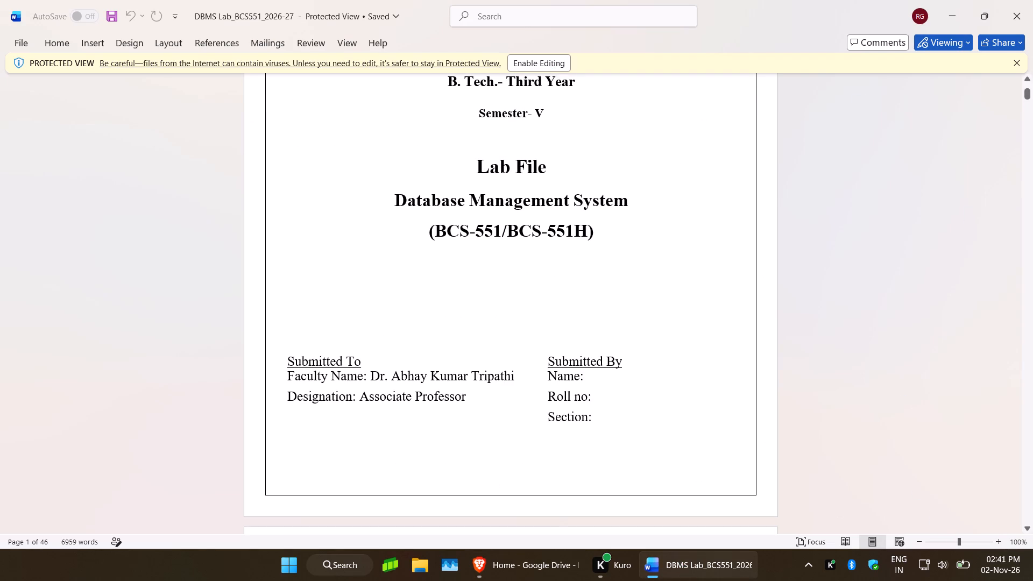
Enable editing of the protected DBMS lab document so the Submitted By details on its cover page can be filled in.
{"action": "left_click", "coordinate": [555, 62]}
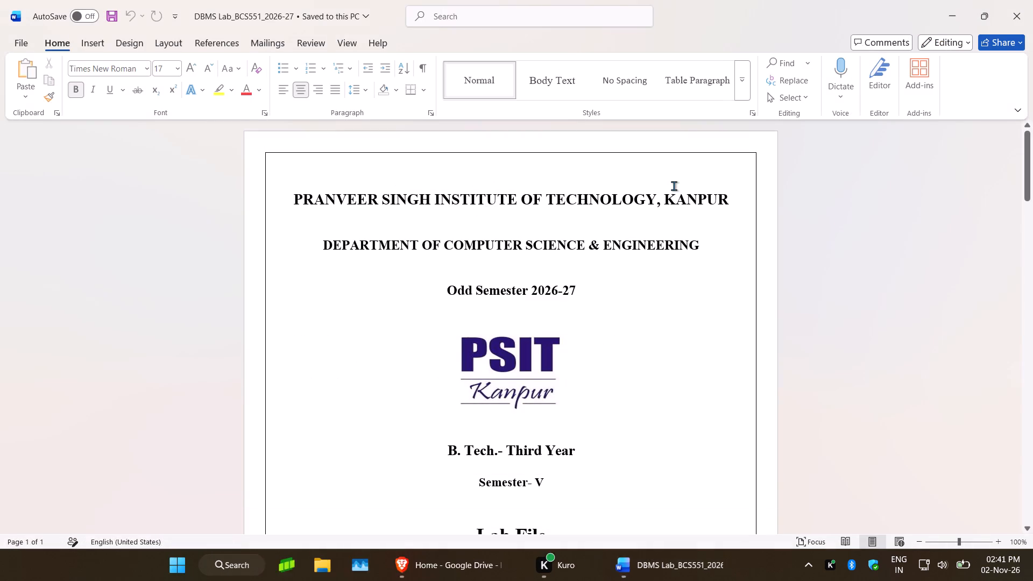
{"action": "scroll", "coordinate": [612, 332], "scroll_direction": "down", "scroll_amount": 5}
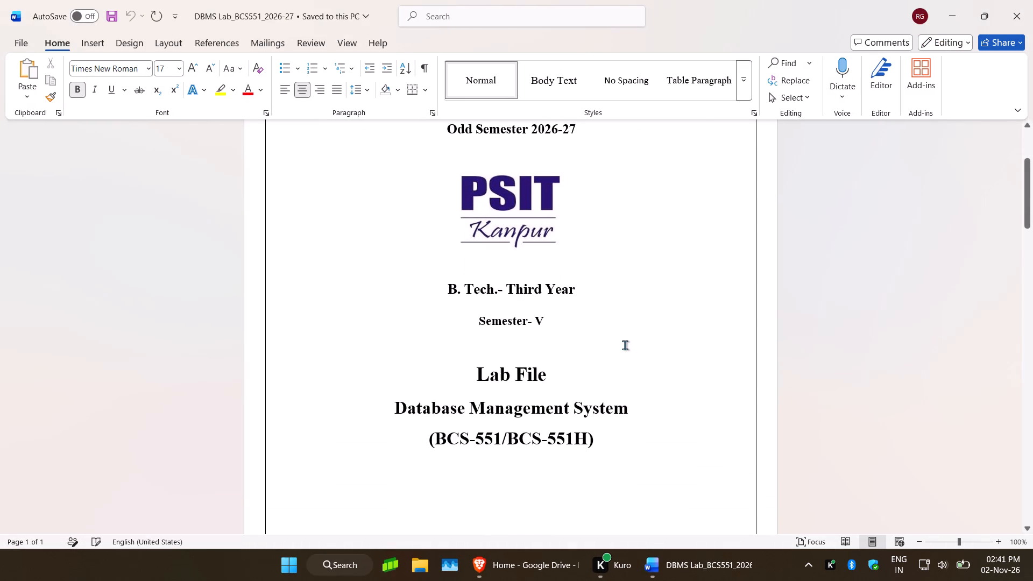
{"action": "scroll", "coordinate": [625, 346], "scroll_direction": "down", "scroll_amount": 1}
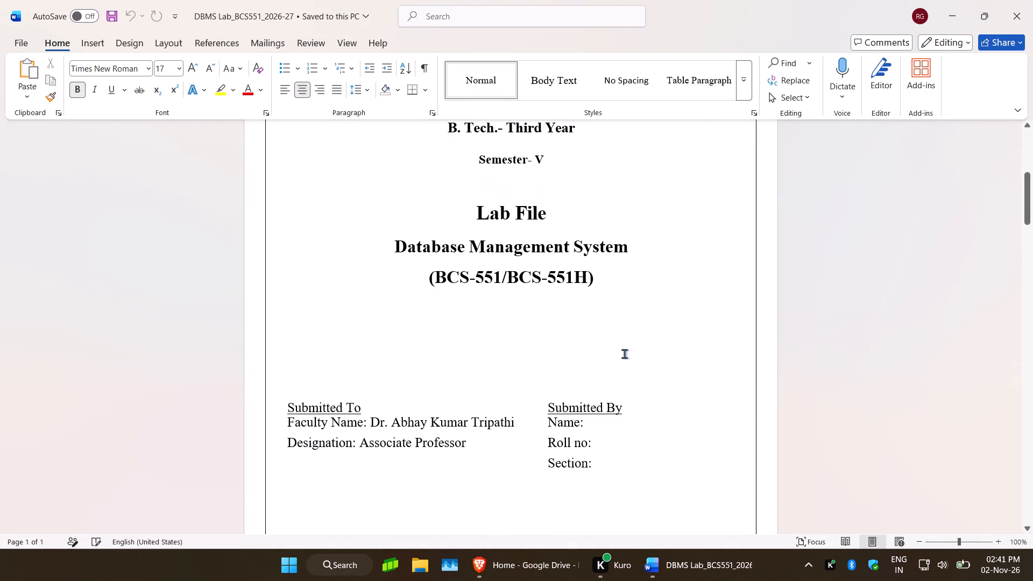
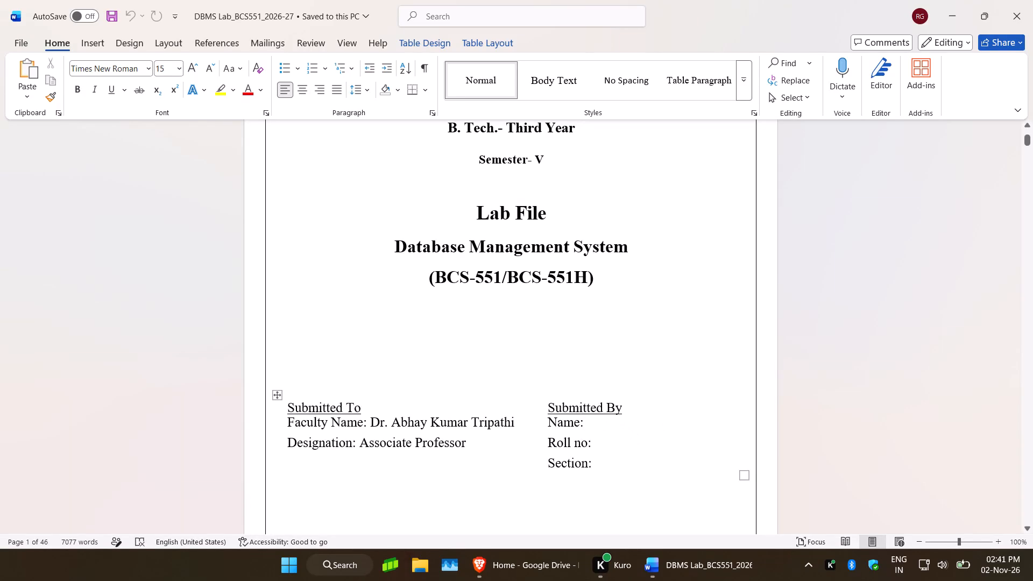
Fill in the student's full name after the Name label under Submitted By, separated by a space.
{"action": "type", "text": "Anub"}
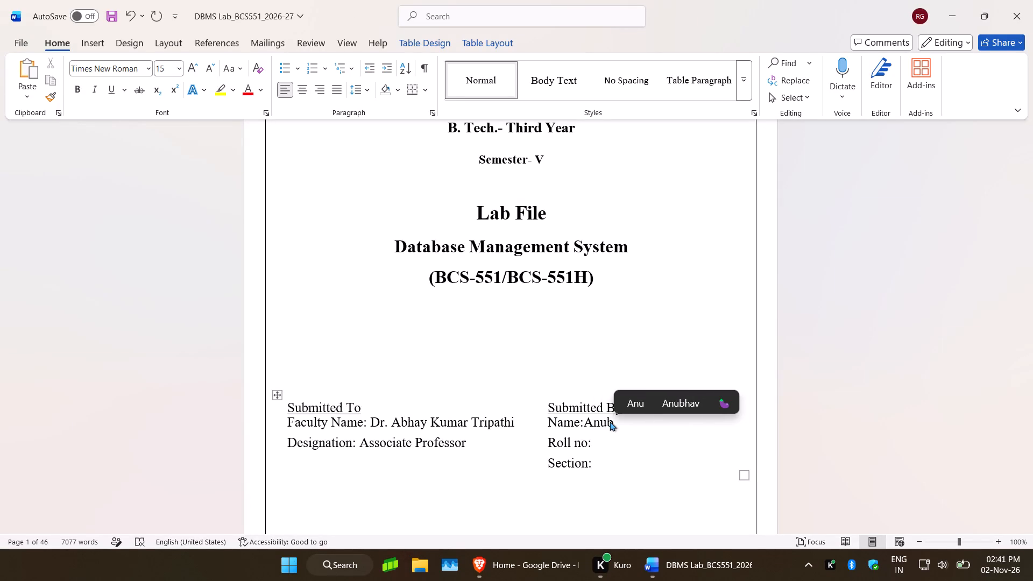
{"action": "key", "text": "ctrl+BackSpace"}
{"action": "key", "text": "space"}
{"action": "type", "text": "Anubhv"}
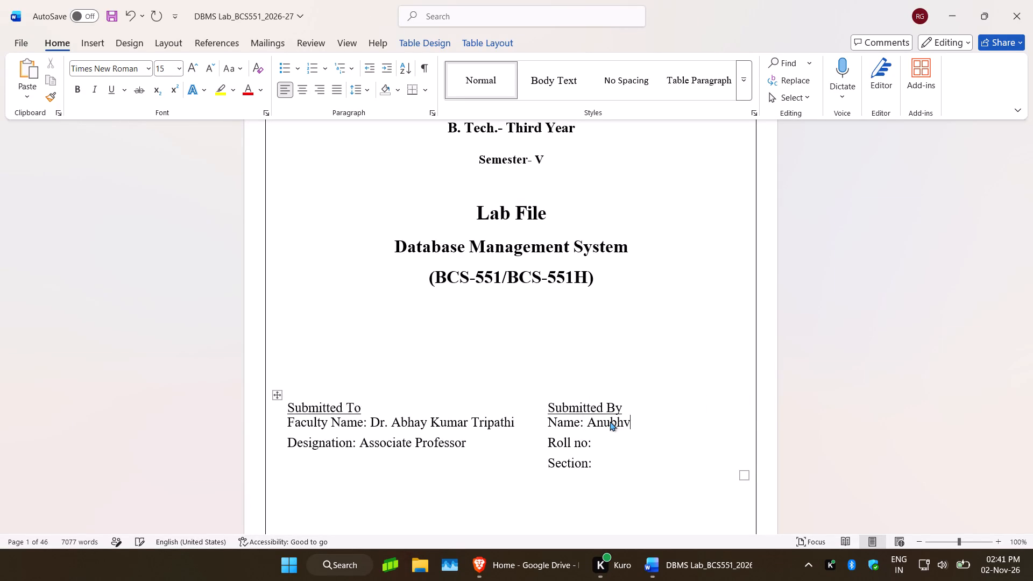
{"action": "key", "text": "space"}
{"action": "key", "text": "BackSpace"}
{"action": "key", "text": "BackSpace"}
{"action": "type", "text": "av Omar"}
Enter the student's roll number after the Roll no label under Submitted By, separated by a space.
{"action": "left_click", "coordinate": [598, 443]}
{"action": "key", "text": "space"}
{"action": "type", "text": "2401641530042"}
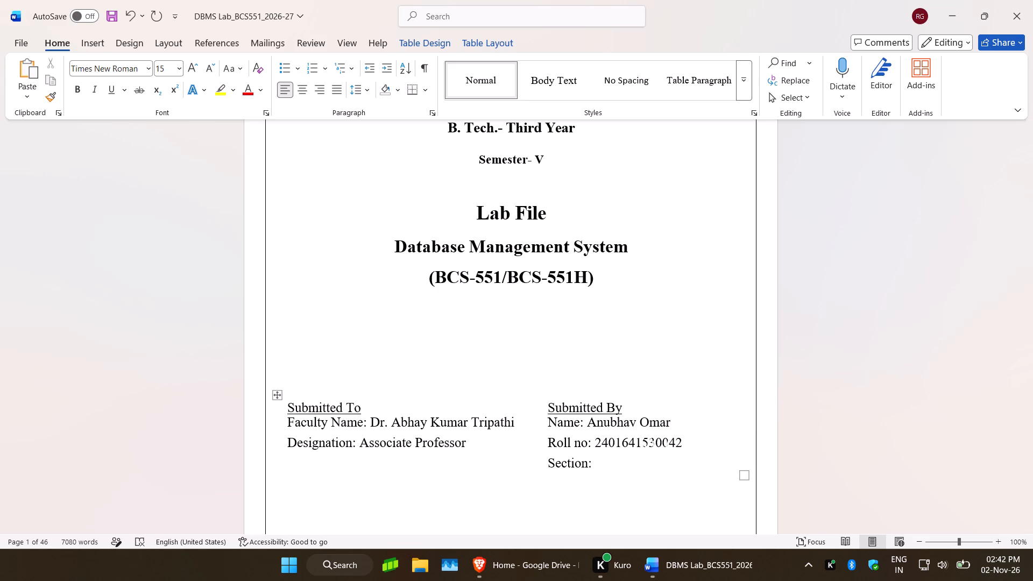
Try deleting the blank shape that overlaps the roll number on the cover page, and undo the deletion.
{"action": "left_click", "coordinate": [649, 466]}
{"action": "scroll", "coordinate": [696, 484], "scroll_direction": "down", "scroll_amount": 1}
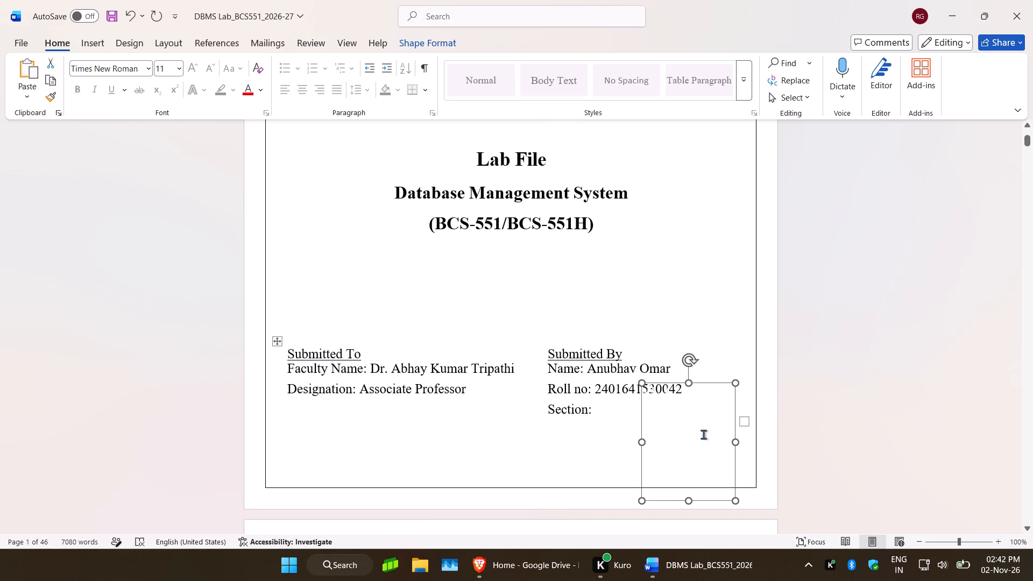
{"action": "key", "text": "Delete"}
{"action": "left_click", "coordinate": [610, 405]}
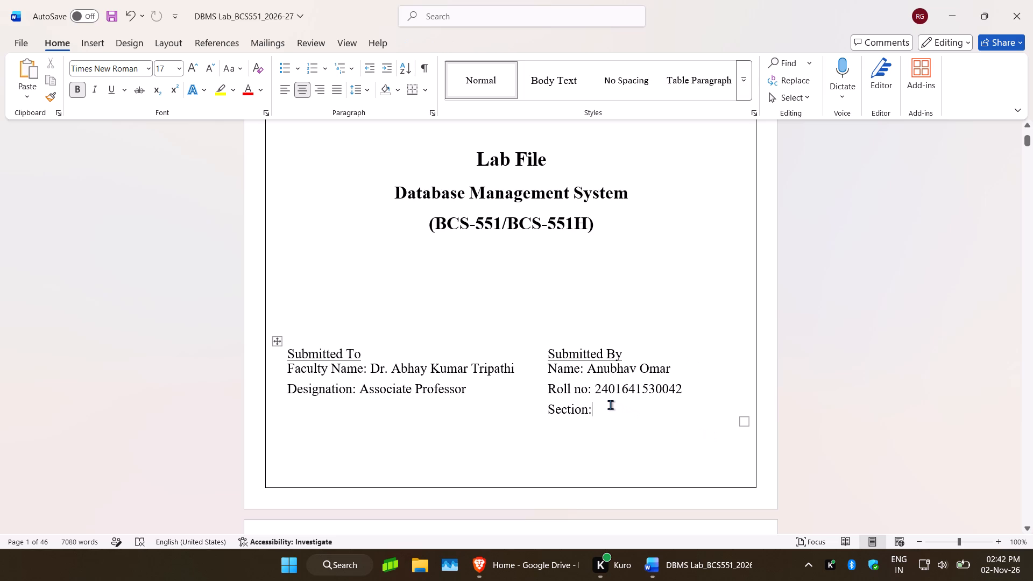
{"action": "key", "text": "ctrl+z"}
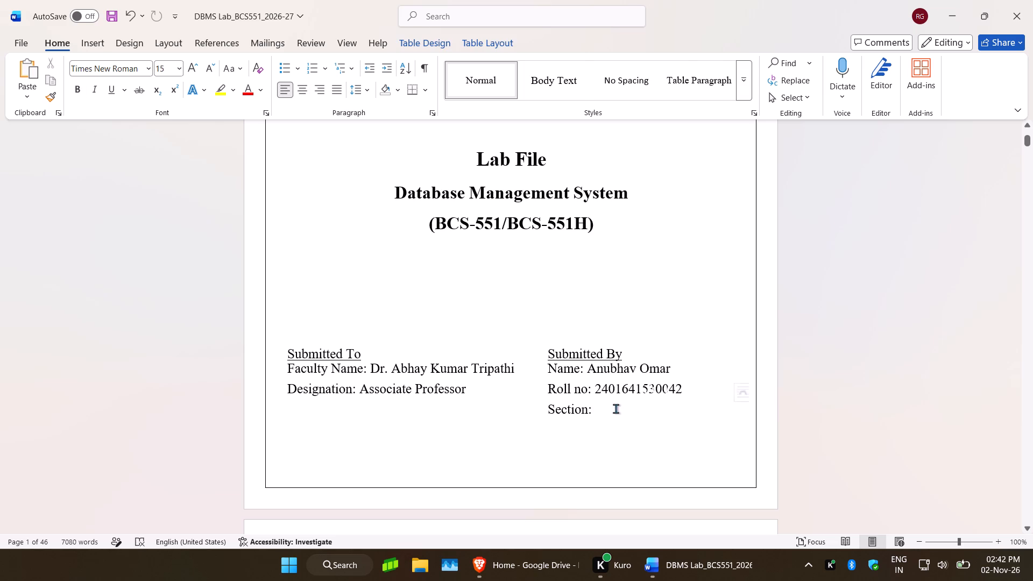
Delete the blank shape overlapping the roll number and the area beside the Section line.
{"action": "left_click", "coordinate": [698, 430]}
{"action": "key", "text": "Delete"}
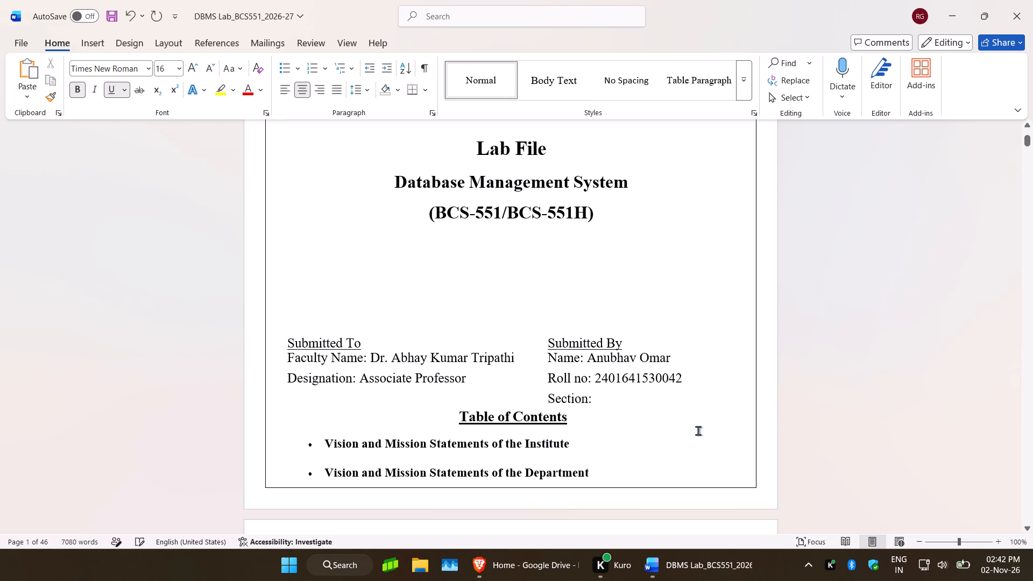
Undo the last edit made on the cover page of the lab file.
{"action": "key", "text": "ctrl+z"}
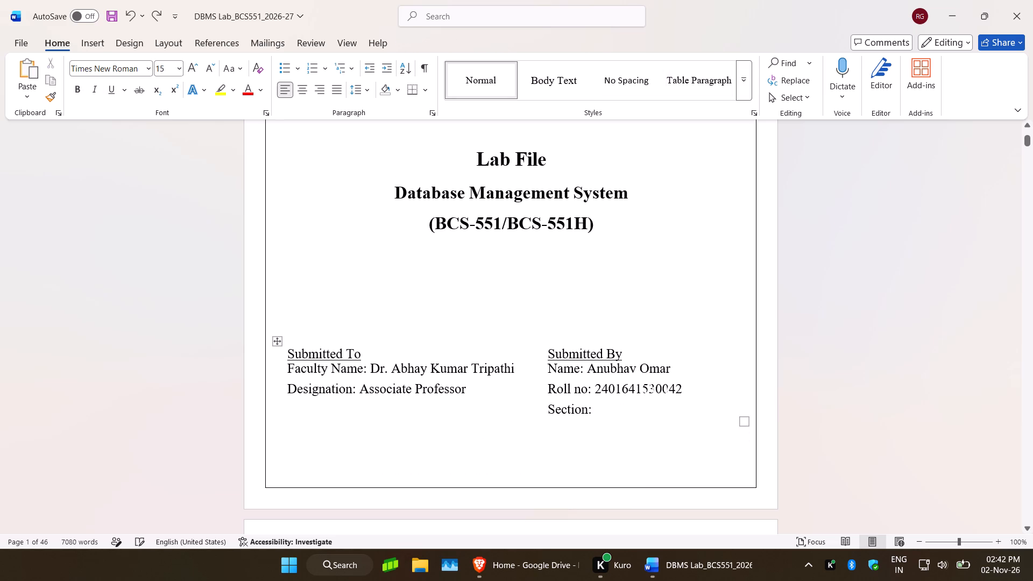
Move the blank shape covering part of the roll number down, clear of the Submitted By details on the cover page.
{"action": "left_click", "coordinate": [605, 408]}
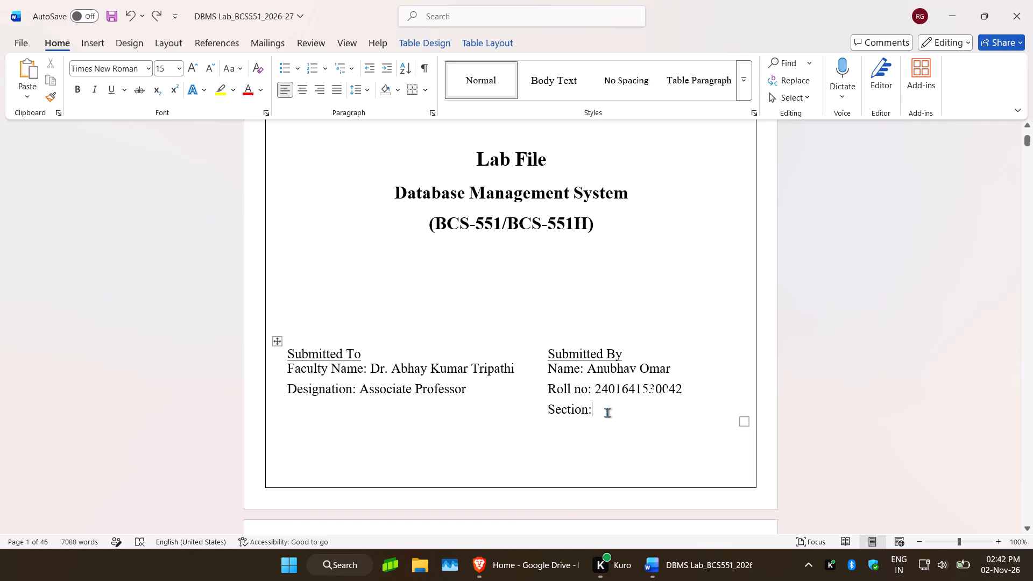
{"action": "left_click", "coordinate": [727, 419]}
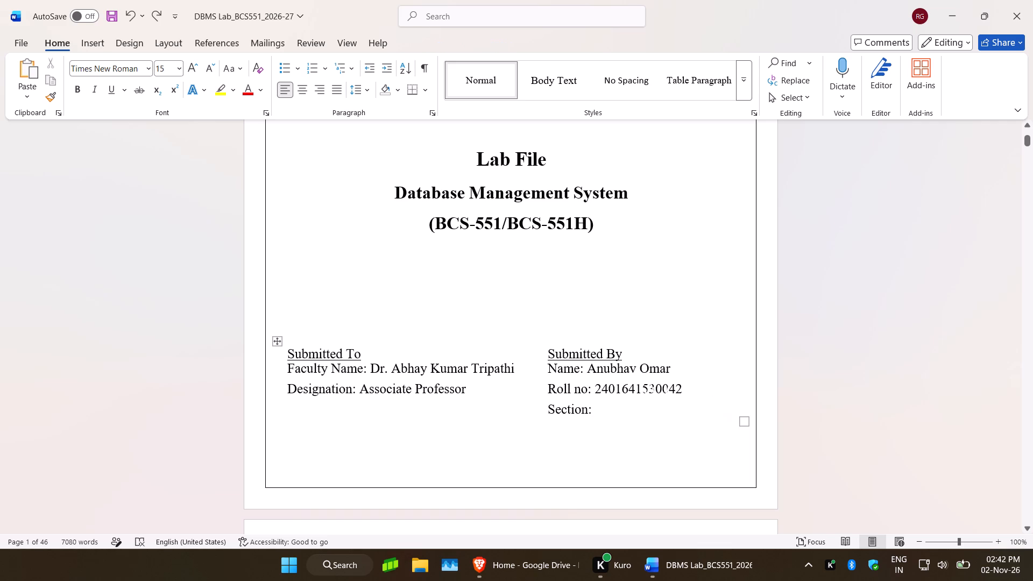
{"action": "left_click", "coordinate": [666, 393]}
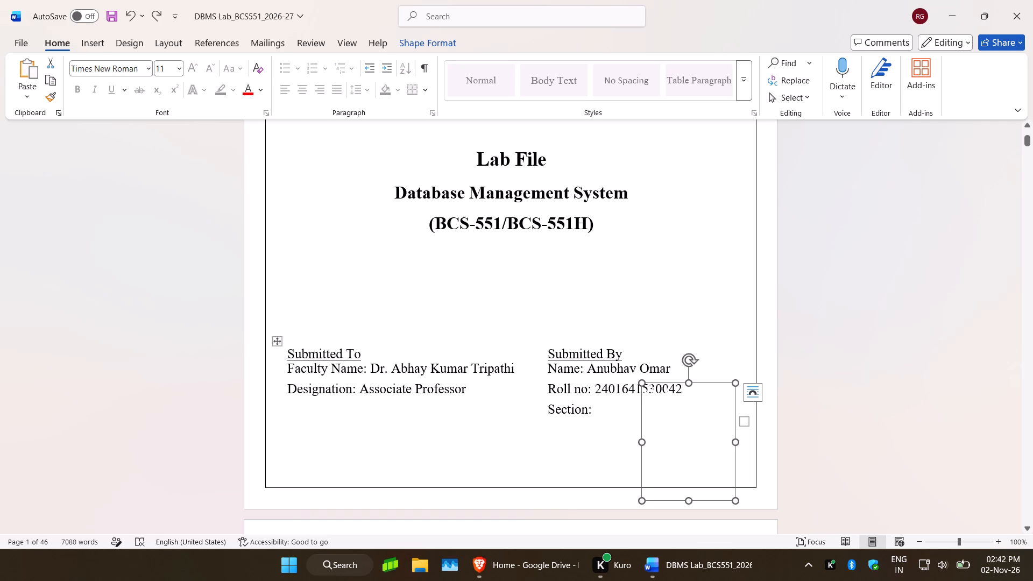
{"action": "scroll", "coordinate": [723, 409], "scroll_direction": "down", "scroll_amount": 3}
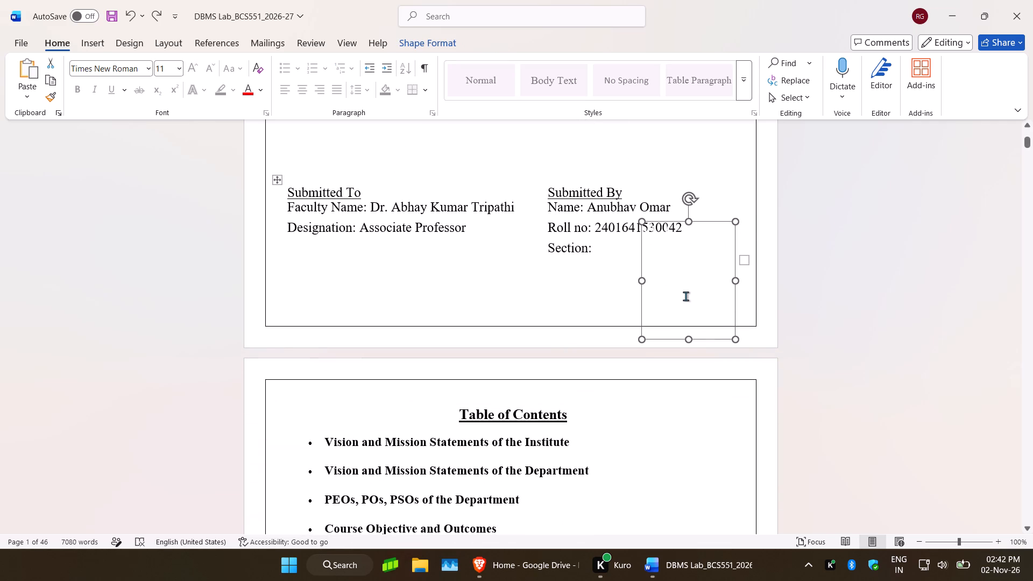
{"action": "left_click_drag", "start_coordinate": [685, 292], "coordinate": [721, 324]}
{"action": "left_click", "coordinate": [695, 273]}
{"action": "left_click", "coordinate": [680, 253]}
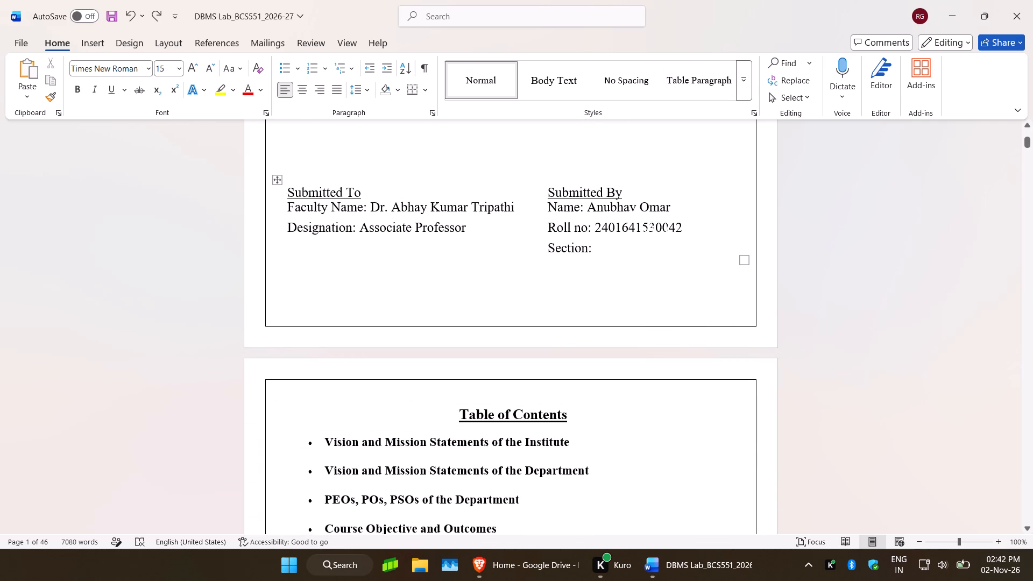
{"action": "left_click", "coordinate": [684, 278]}
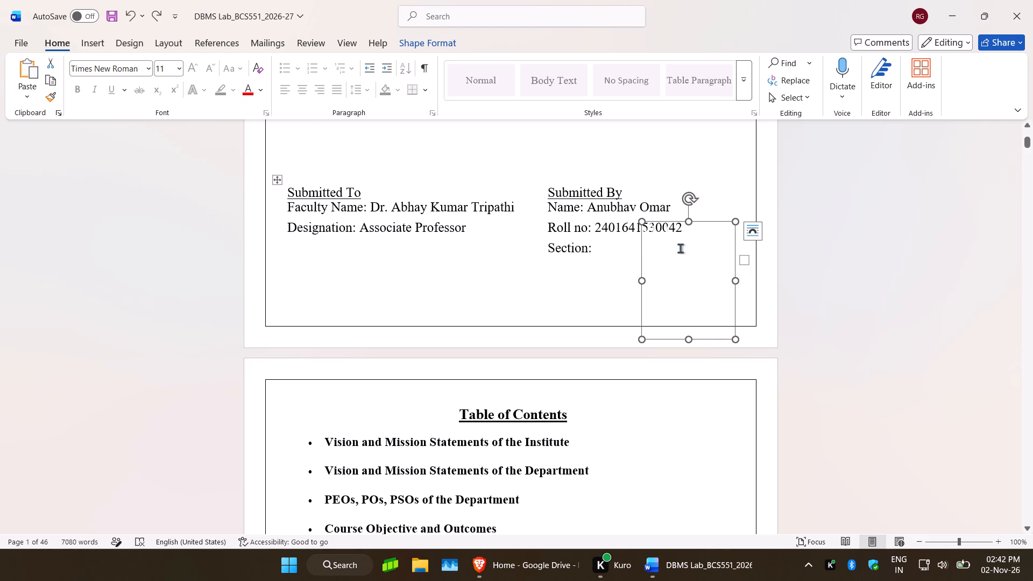
{"action": "left_click_drag", "start_coordinate": [678, 266], "coordinate": [724, 317]}
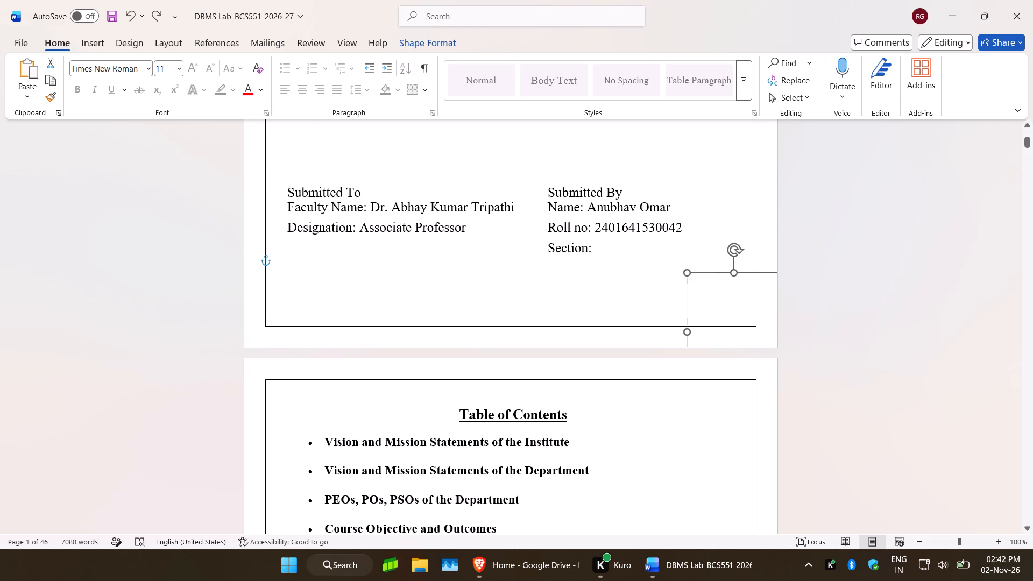
{"action": "left_click_drag", "start_coordinate": [724, 317], "coordinate": [673, 311]}
Fill in the Section line under Submitted By as CS-AIML-3A (Elite).
{"action": "left_click", "coordinate": [621, 250]}
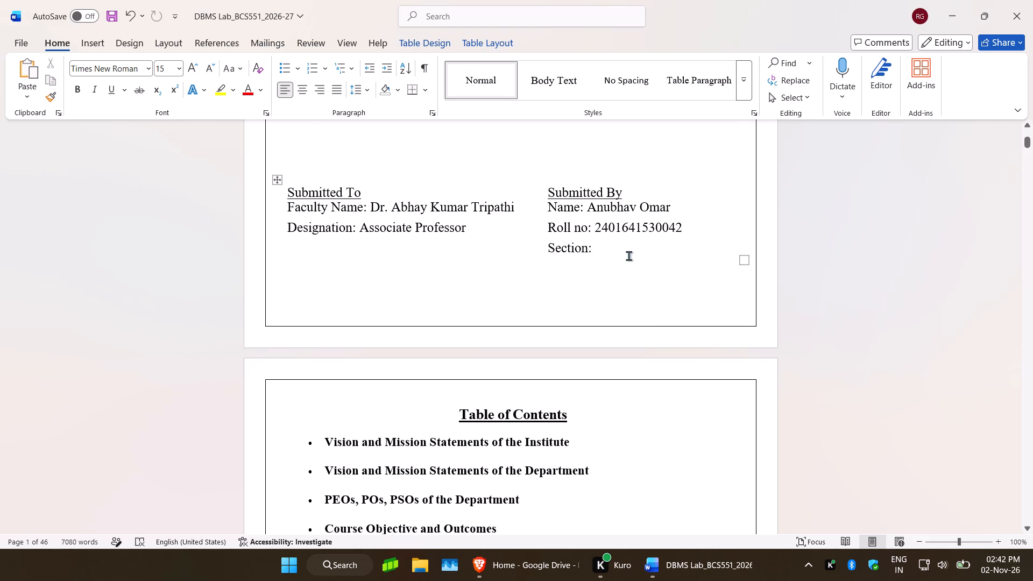
{"action": "left_click", "coordinate": [691, 342], "text": "shift"}
{"action": "key", "text": "shift+c"}
{"action": "key", "text": "BackSpace"}
{"action": "key", "text": "space"}
{"action": "key", "text": "Escape"}
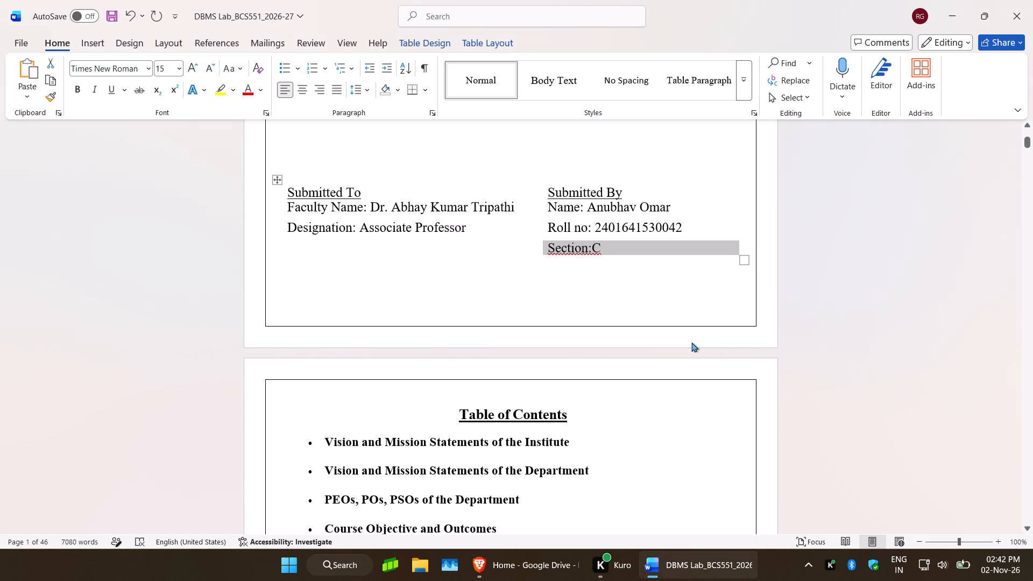
{"action": "left_click", "coordinate": [676, 247]}
{"action": "key", "text": "BackSpace"}
{"action": "key", "text": "space"}
{"action": "type", "text": "CA"}
{"action": "key", "text": "shift+BackSpace"}
{"action": "key", "text": "shift+a"}
{"action": "key", "text": "BackSpace"}
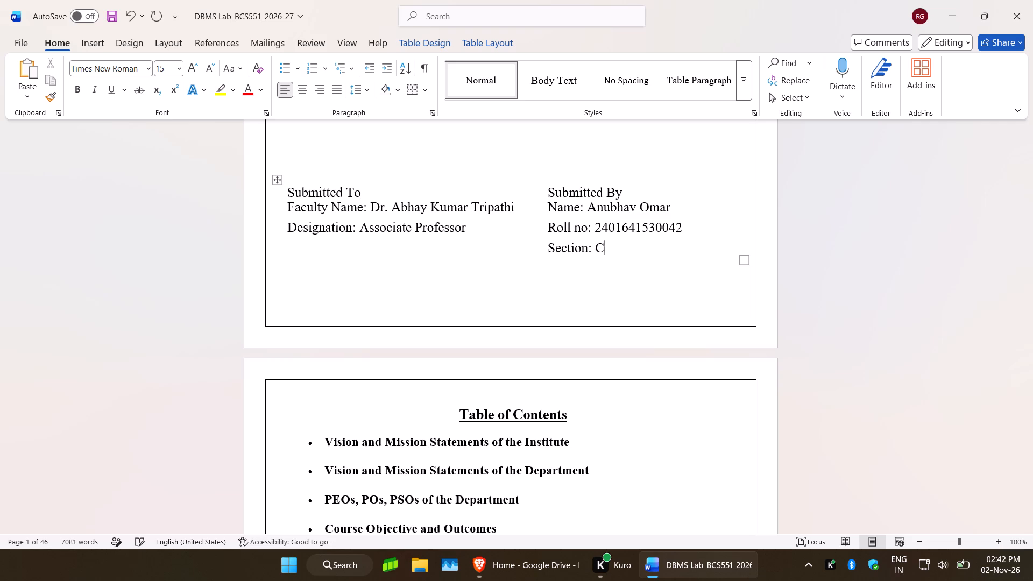
{"action": "key", "text": "s"}
{"action": "key", "text": "shift+BackSpace"}
{"action": "type", "text": "S-"}
{"action": "type", "text": "AIML"}
{"action": "key", "text": "minus"}
{"action": "type", "text": "3A"}
{"action": "type", "text": "(Elite)"}
{"action": "key", "text": "ctrl+Left"}
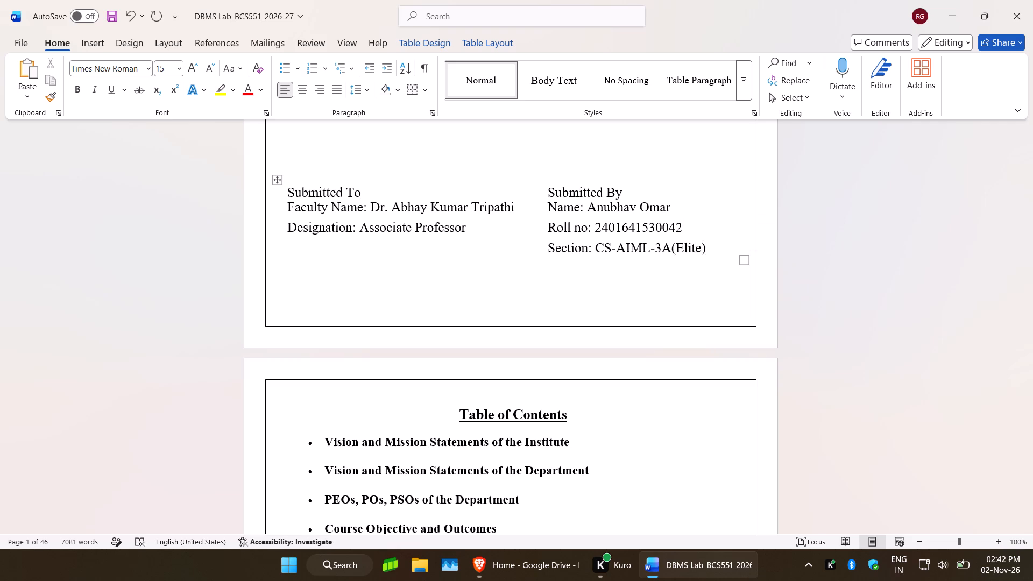
{"action": "key", "text": "ctrl+Left"}
{"action": "key", "text": "Left"}
{"action": "key", "text": "space"}
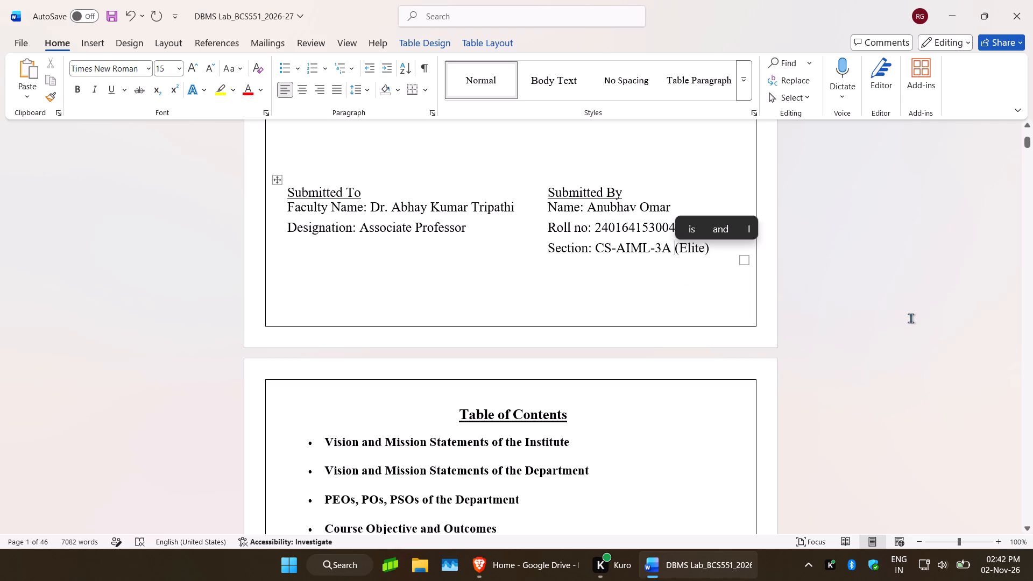
{"action": "left_click", "coordinate": [910, 318]}
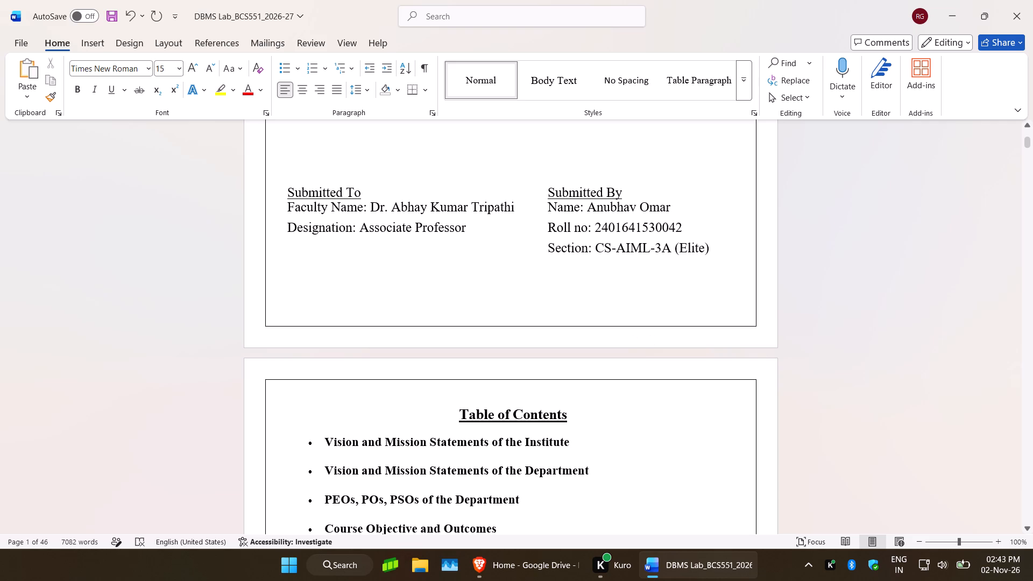
Look through the lab file from the Table of Contents to the PL/SQL trigger questions near the end.
{"action": "left_click", "coordinate": [456, 292]}
{"action": "scroll", "coordinate": [472, 309], "scroll_direction": "down", "scroll_amount": 6}
{"action": "scroll", "coordinate": [524, 345], "scroll_direction": "down", "scroll_amount": 3}
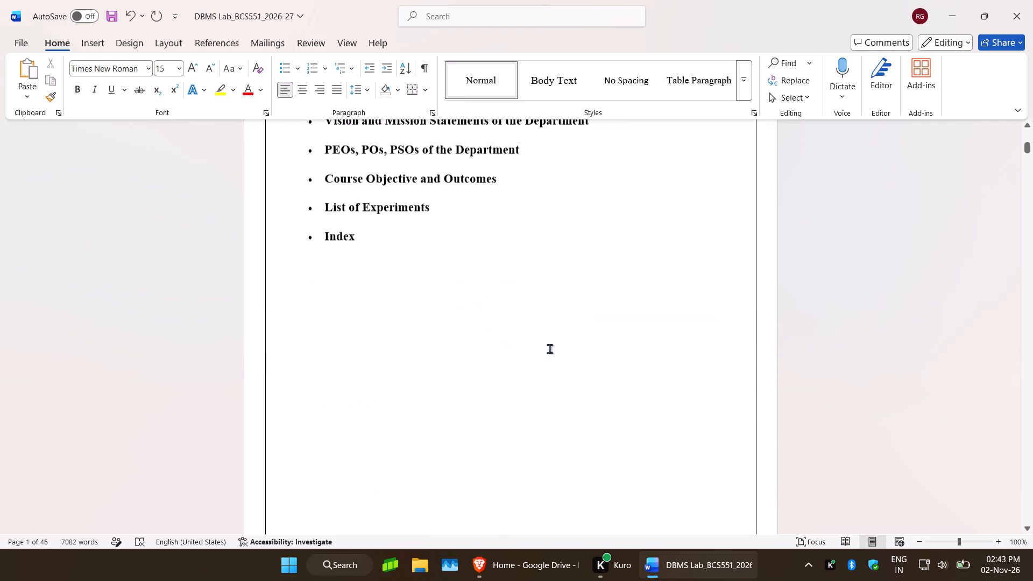
{"action": "scroll", "coordinate": [549, 349], "scroll_direction": "down", "scroll_amount": 12}
{"action": "left_click_drag", "start_coordinate": [1030, 157], "coordinate": [1032, 194]}
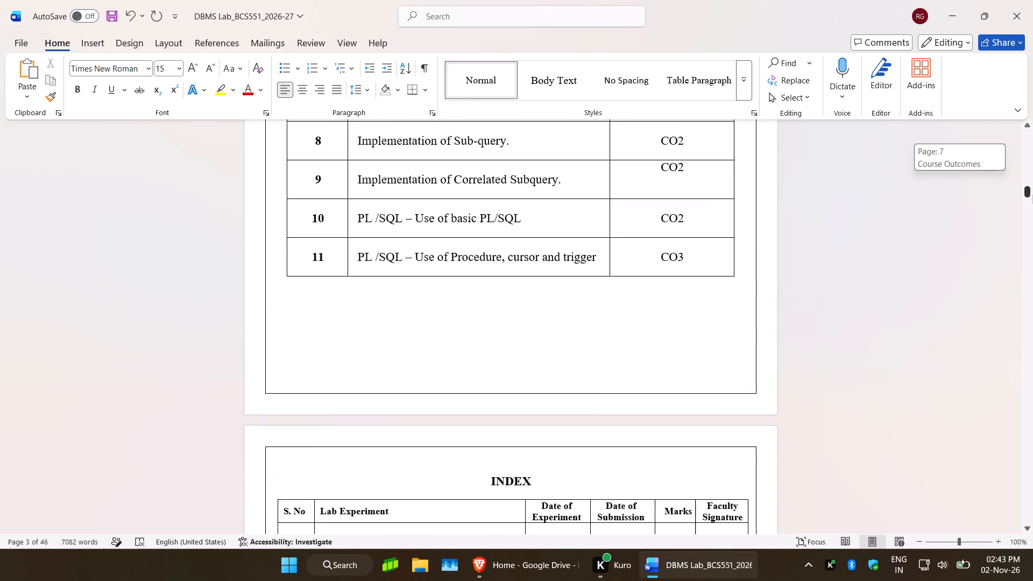
{"action": "left_click_drag", "start_coordinate": [1032, 194], "coordinate": [1032, 226]}
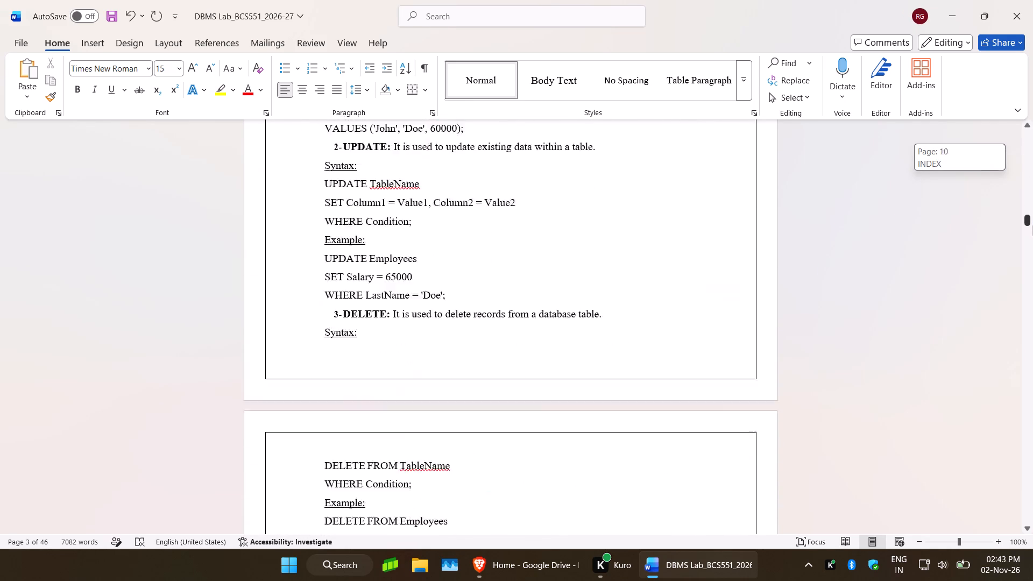
{"action": "left_click_drag", "start_coordinate": [1032, 226], "coordinate": [1032, 497]}
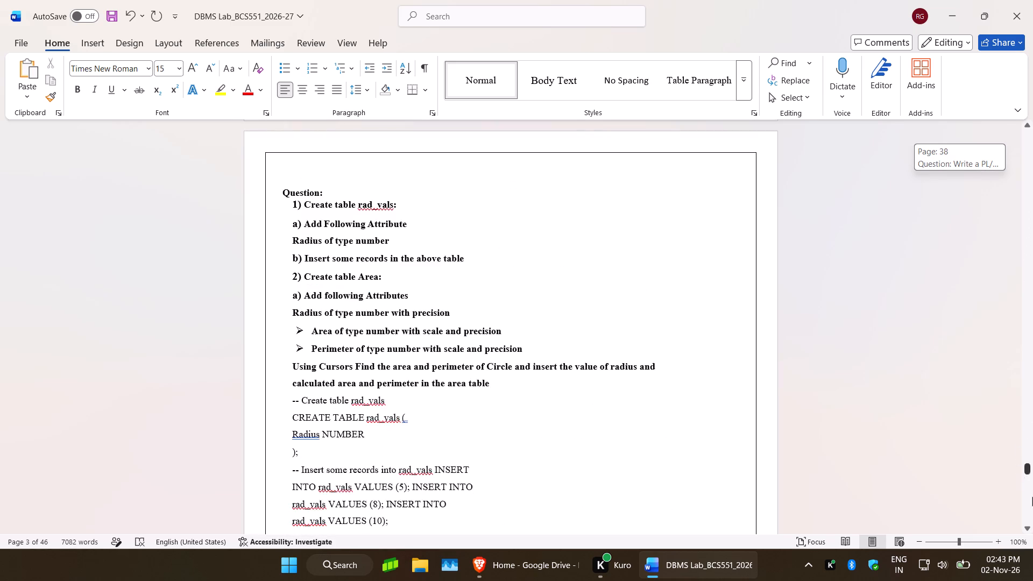
{"action": "left_click_drag", "start_coordinate": [1032, 497], "coordinate": [1030, 540]}
{"action": "scroll", "coordinate": [491, 319], "scroll_direction": "up", "scroll_amount": 3}
{"action": "scroll", "coordinate": [491, 319], "scroll_direction": "down", "scroll_amount": 4}
{"action": "scroll", "coordinate": [491, 319], "scroll_direction": "up", "scroll_amount": 10}
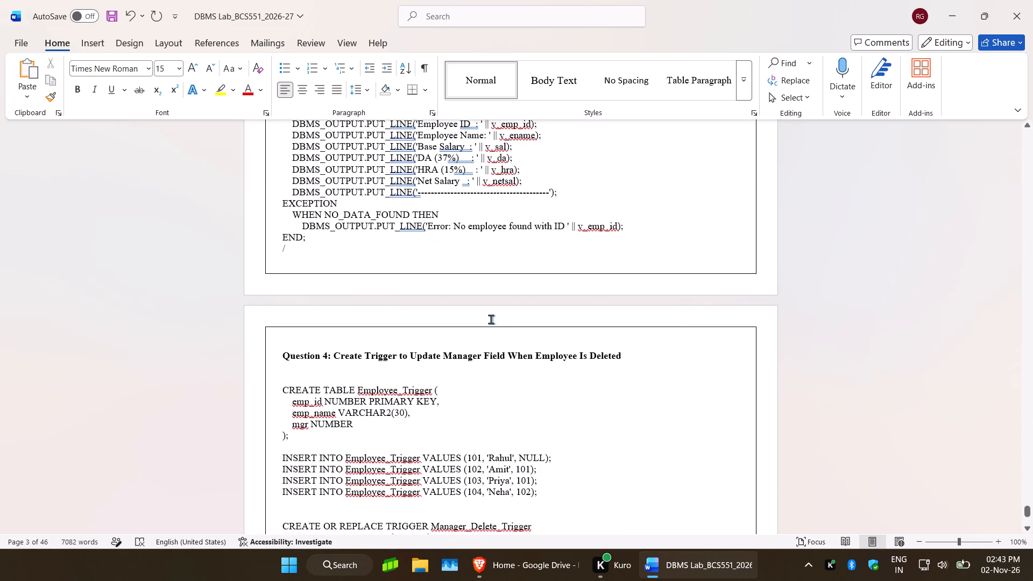
Print all pages of the lab file with Microsoft Print to PDF.
{"action": "key", "text": "ctrl+p"}
{"action": "left_click", "coordinate": [296, 248]}
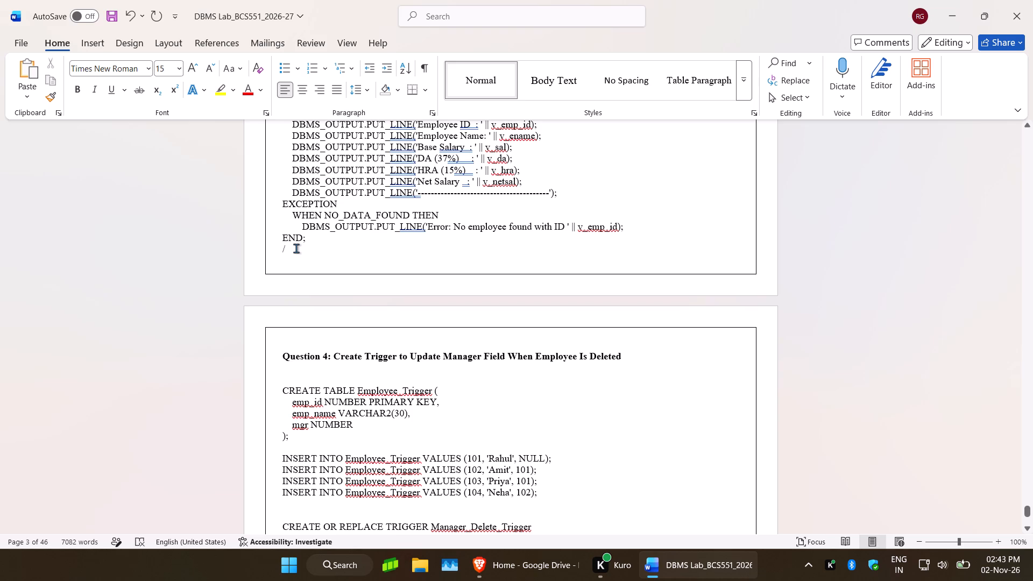
{"action": "scroll", "coordinate": [468, 223], "scroll_direction": "up", "scroll_amount": 4}
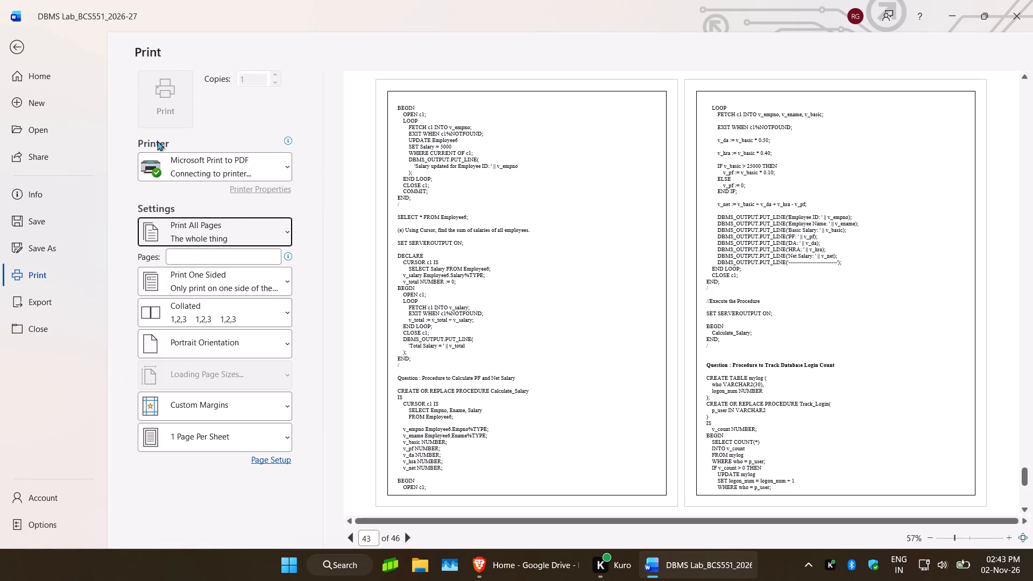
{"action": "scroll", "coordinate": [413, 210], "scroll_direction": "up", "scroll_amount": 5}
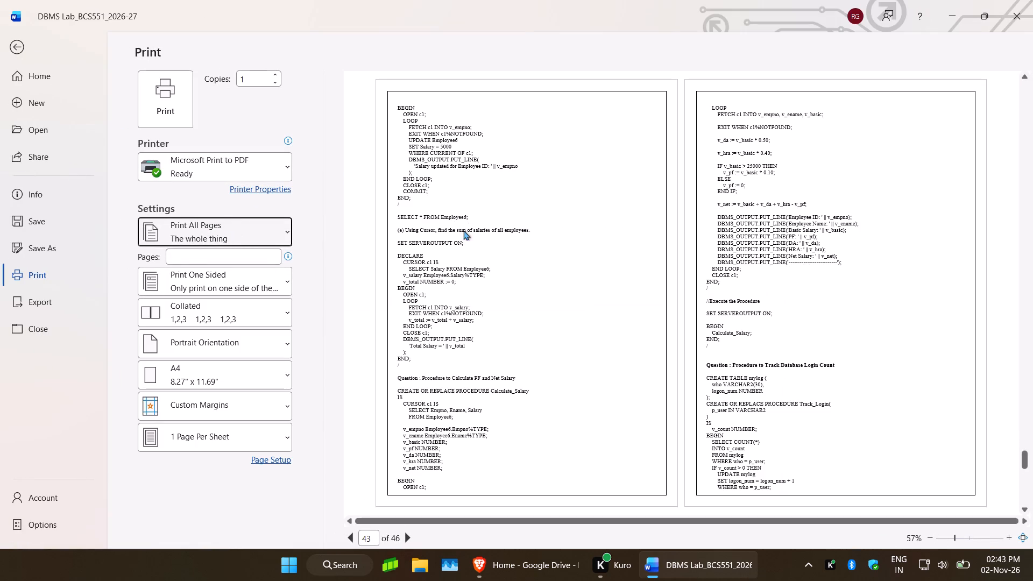
{"action": "scroll", "coordinate": [463, 230], "scroll_direction": "up", "scroll_amount": 3}
{"action": "left_click", "coordinate": [160, 104]}
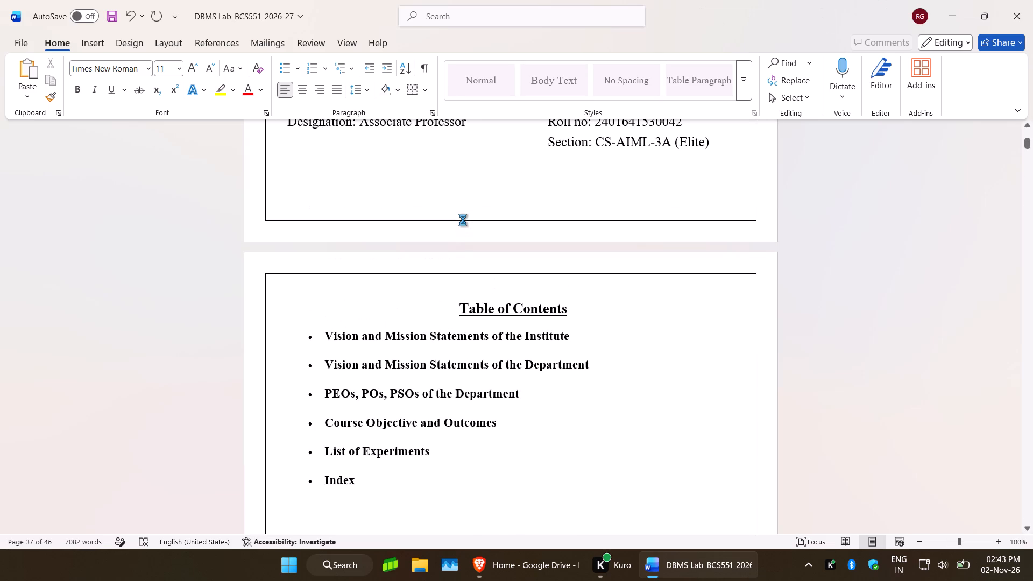
{"action": "scroll", "coordinate": [463, 219], "scroll_direction": "up", "scroll_amount": 1}
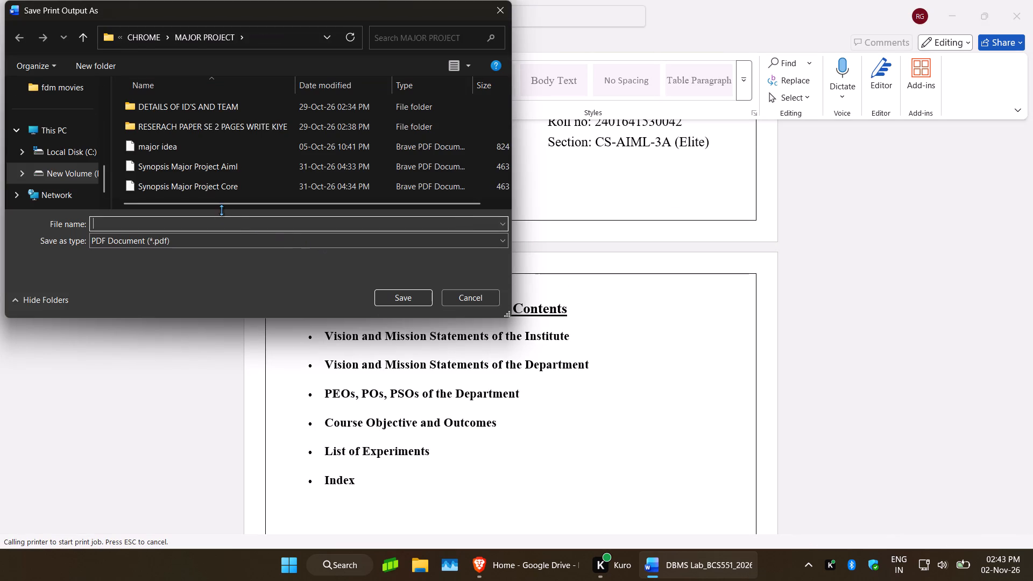
Save the PDF output in the DAA FILE folder under CHROME, named DMBS FILE followed by the student's first name in lowercase.
{"action": "left_click", "coordinate": [136, 38]}
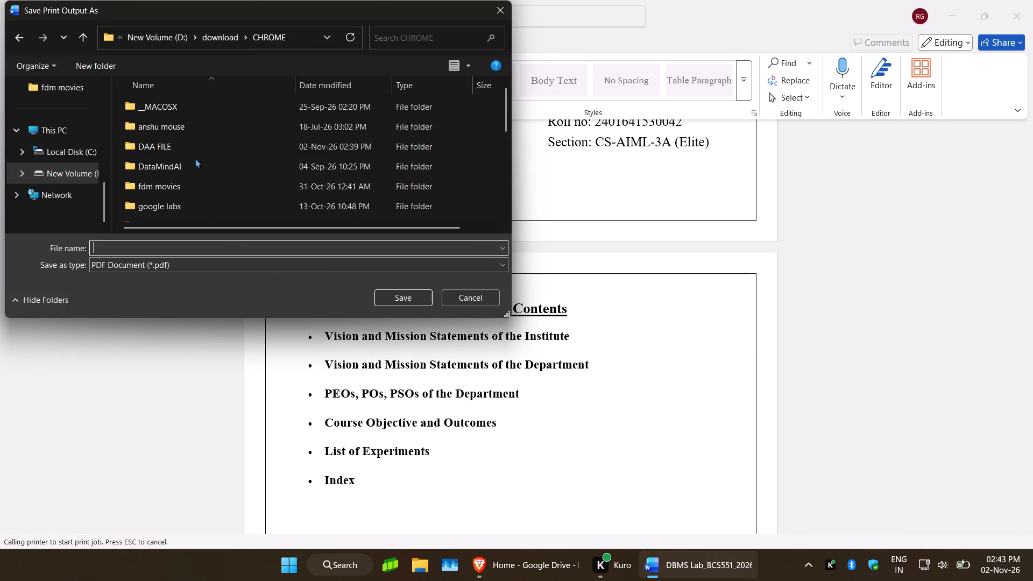
{"action": "left_click", "coordinate": [187, 145]}
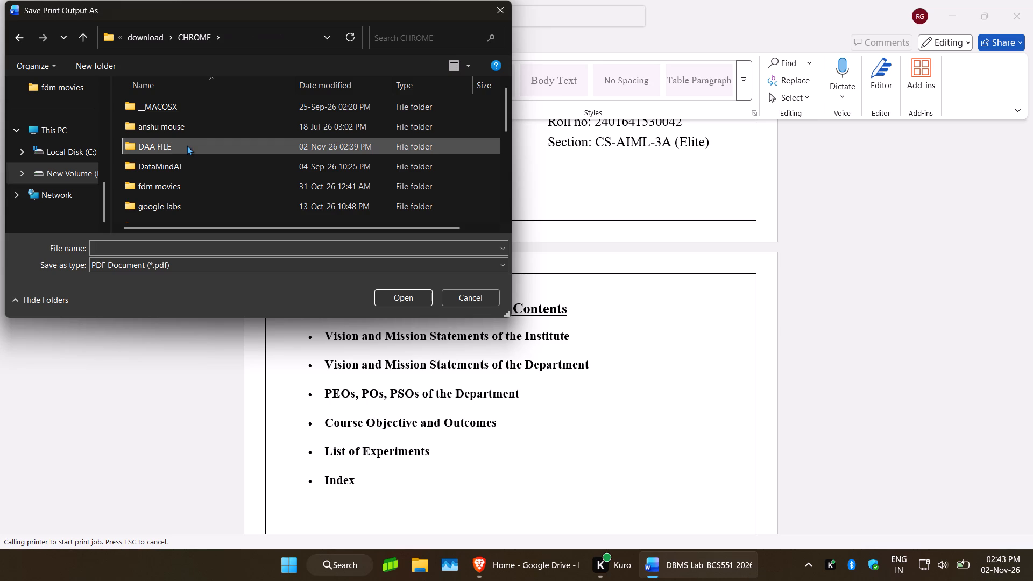
{"action": "double_click", "coordinate": [187, 145]}
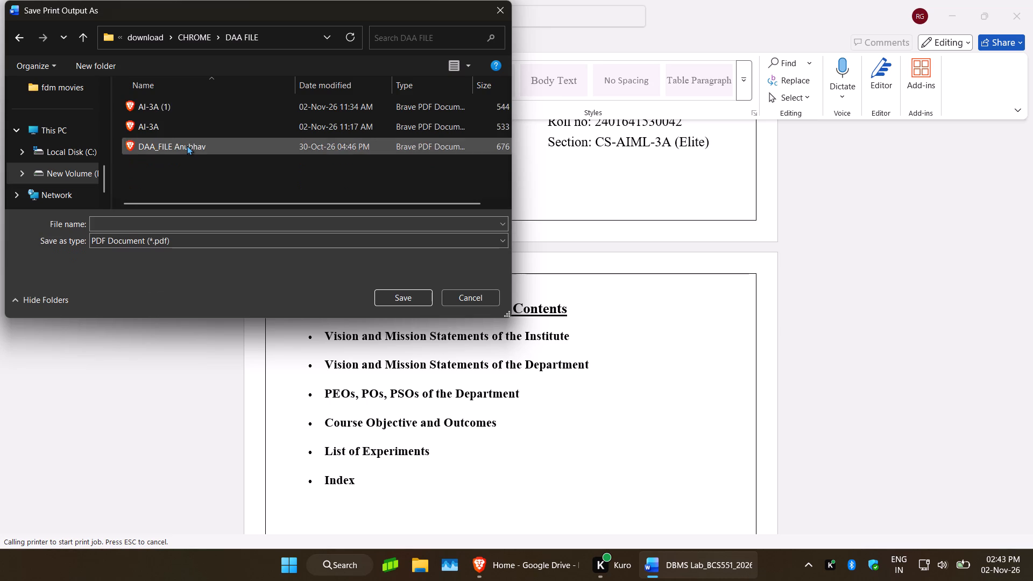
{"action": "left_click", "coordinate": [210, 227]}
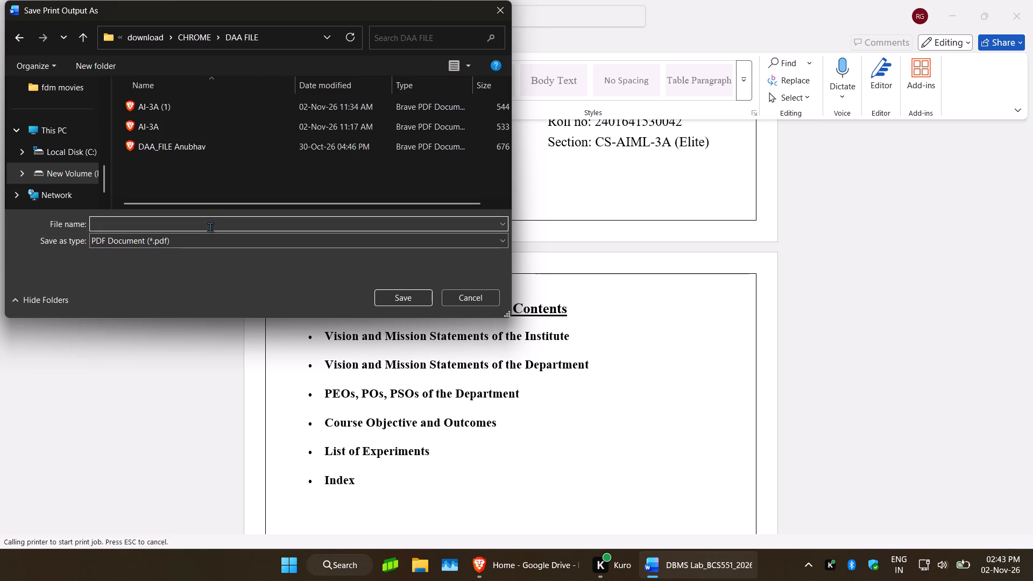
{"action": "type", "text": "DMBS FILE"}
{"action": "key", "text": "space"}
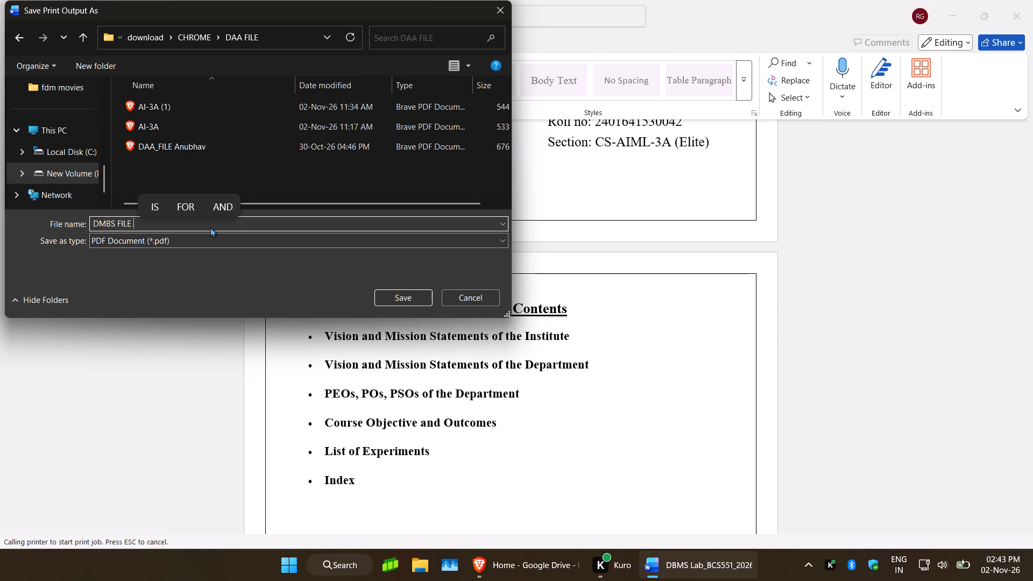
{"action": "type", "text": "anubhav"}
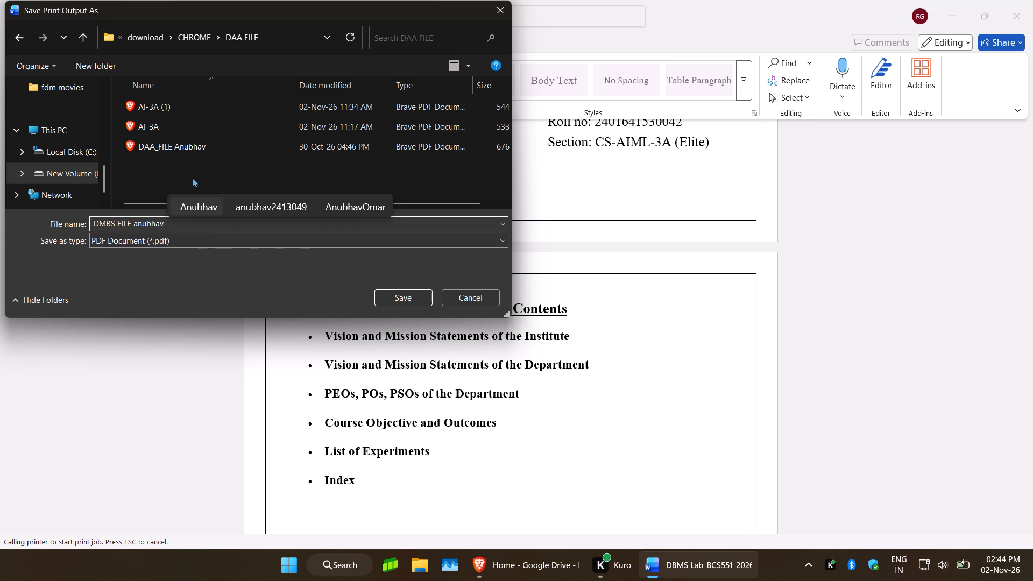
{"action": "left_click", "coordinate": [401, 294]}
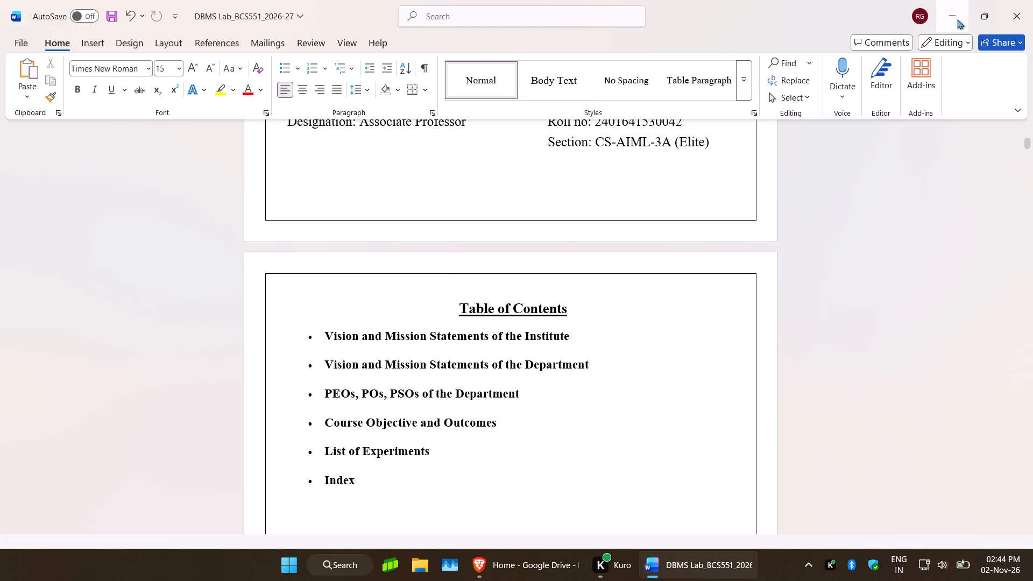
Switch to the Brave browser and close the Google Drive tab and the YouTube tab beside the PDF editor.
{"action": "left_click", "coordinate": [957, 19]}
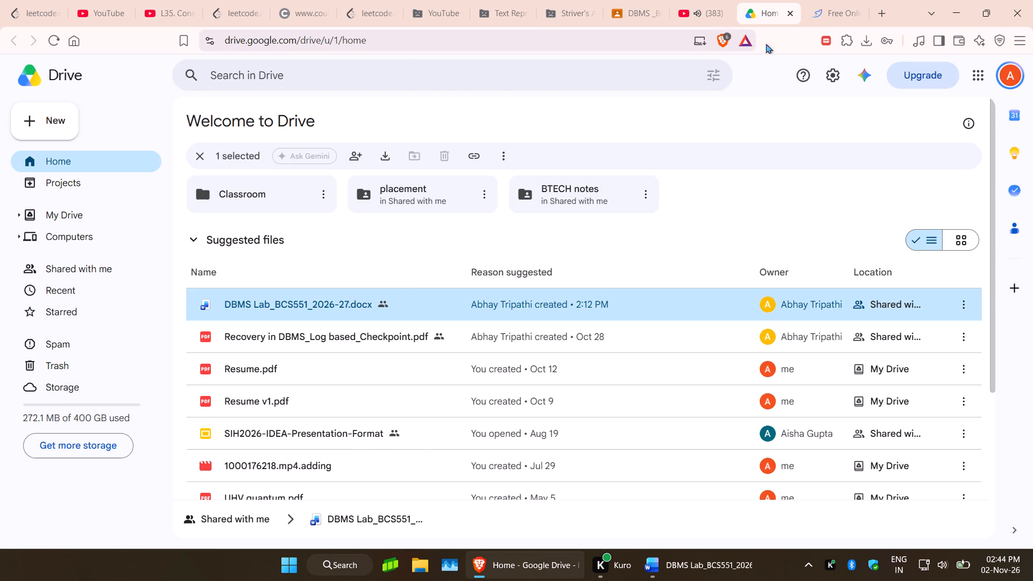
{"action": "left_click", "coordinate": [794, 9]}
{"action": "left_click", "coordinate": [718, 1]}
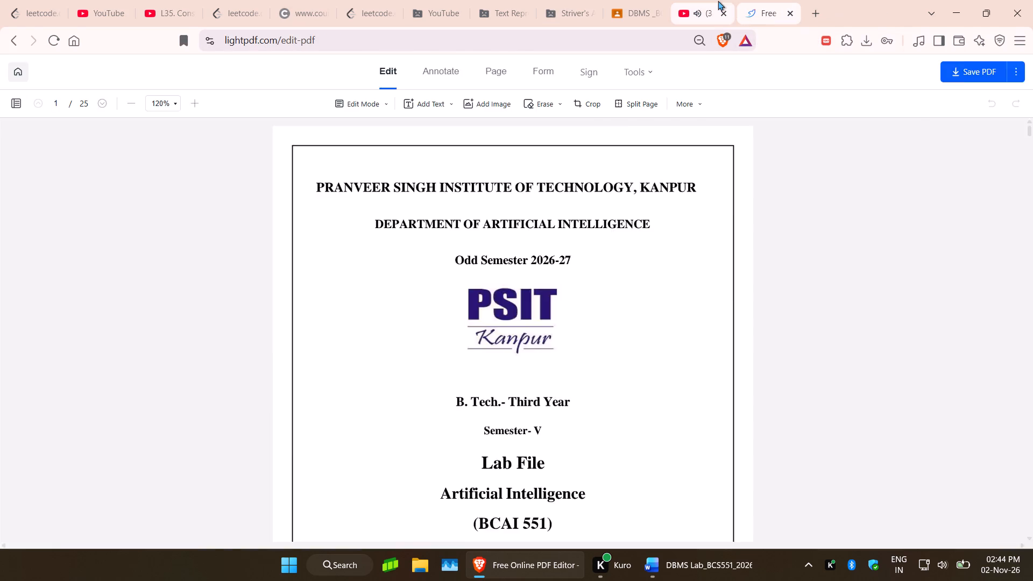
{"action": "left_click", "coordinate": [489, 252]}
{"action": "left_click", "coordinate": [781, 10]}
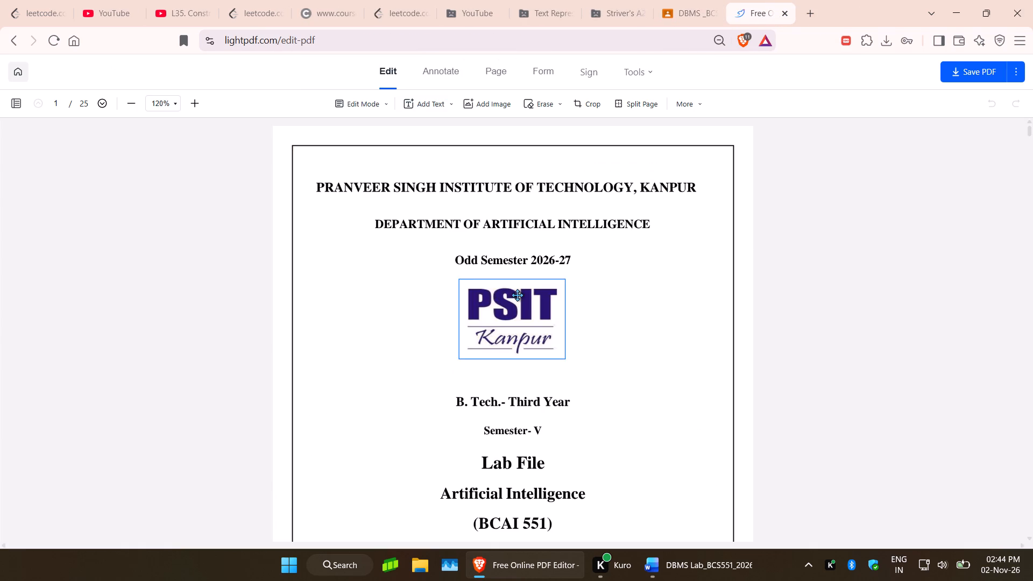
Examine the Submitted By and Submitted To details on the Artificial Intelligence lab file's cover page in the LightPDF editor.
{"action": "scroll", "coordinate": [514, 297], "scroll_direction": "down", "scroll_amount": 3}
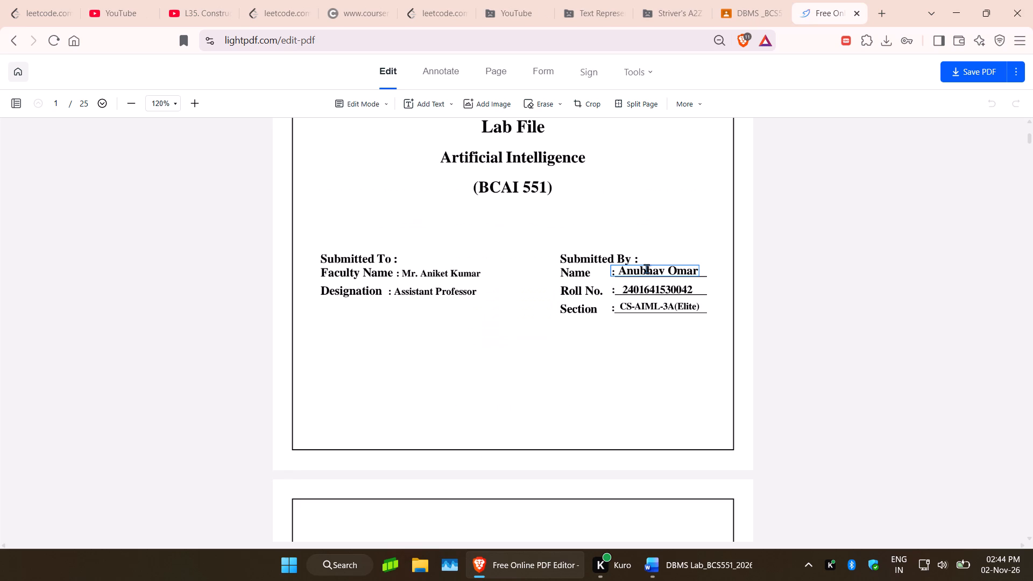
{"action": "left_click", "coordinate": [642, 273]}
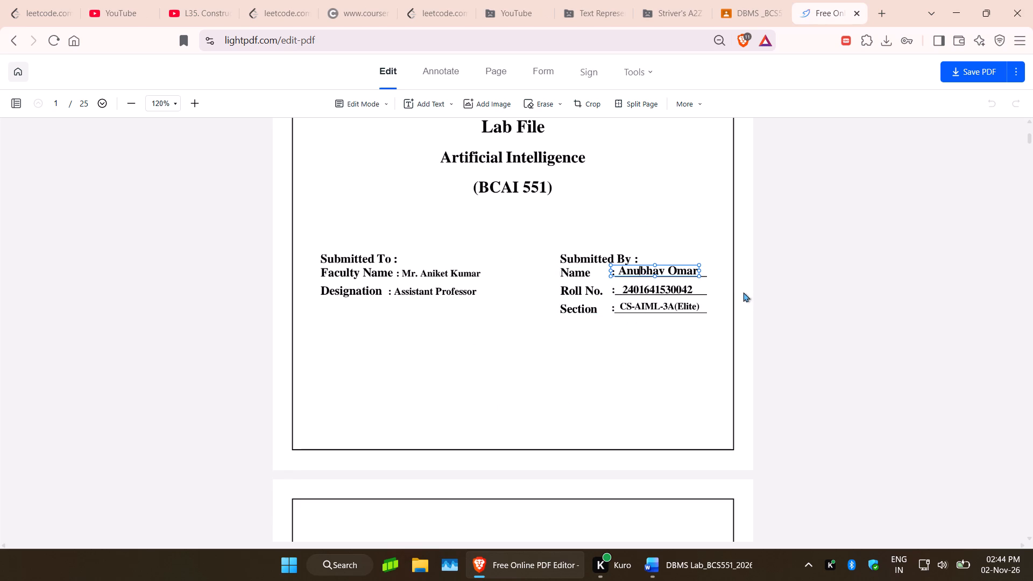
{"action": "scroll", "coordinate": [746, 294], "scroll_direction": "up", "scroll_amount": 1}
{"action": "scroll", "coordinate": [731, 314], "scroll_direction": "up", "scroll_amount": 2, "text": "ctrl"}
{"action": "scroll", "coordinate": [720, 304], "scroll_direction": "down", "scroll_amount": 1}
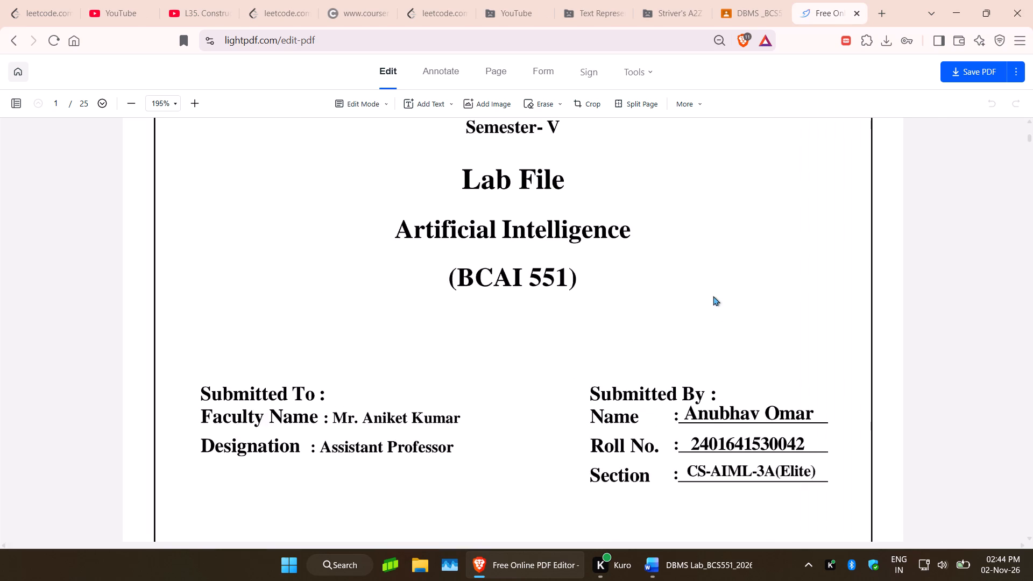
{"action": "triple_click", "coordinate": [722, 315]}
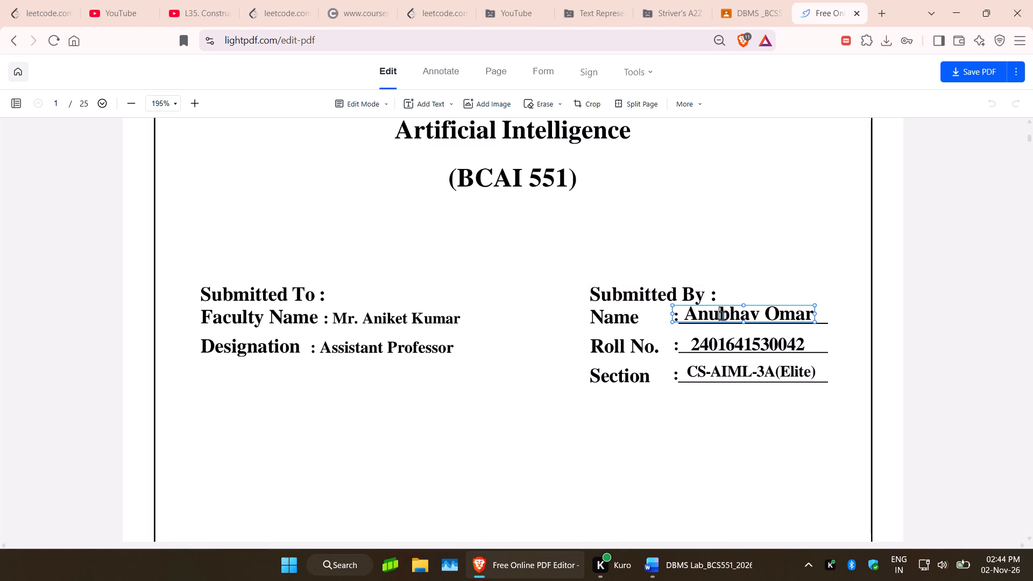
{"action": "left_click", "coordinate": [436, 313]}
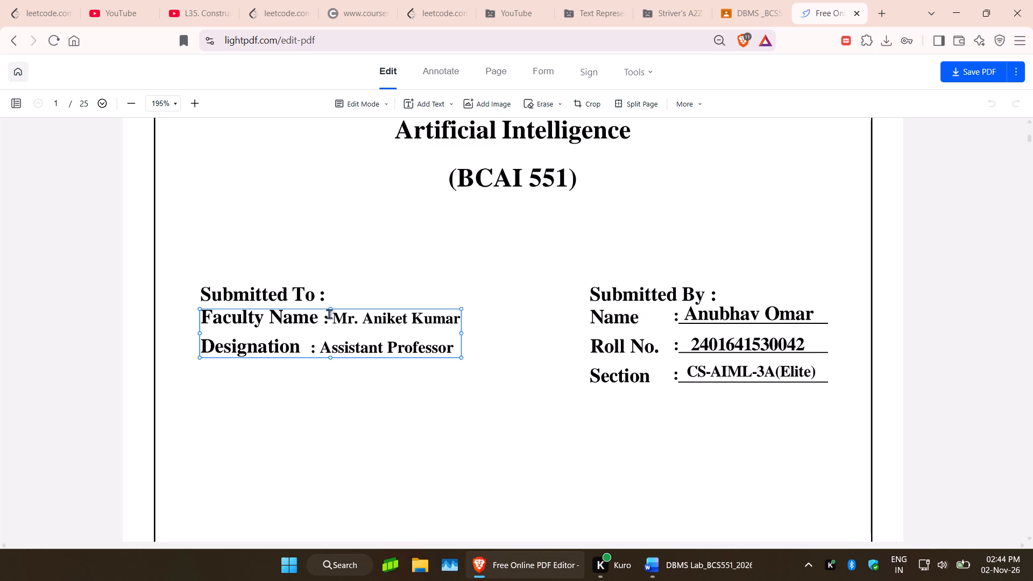
{"action": "left_click", "coordinate": [337, 316]}
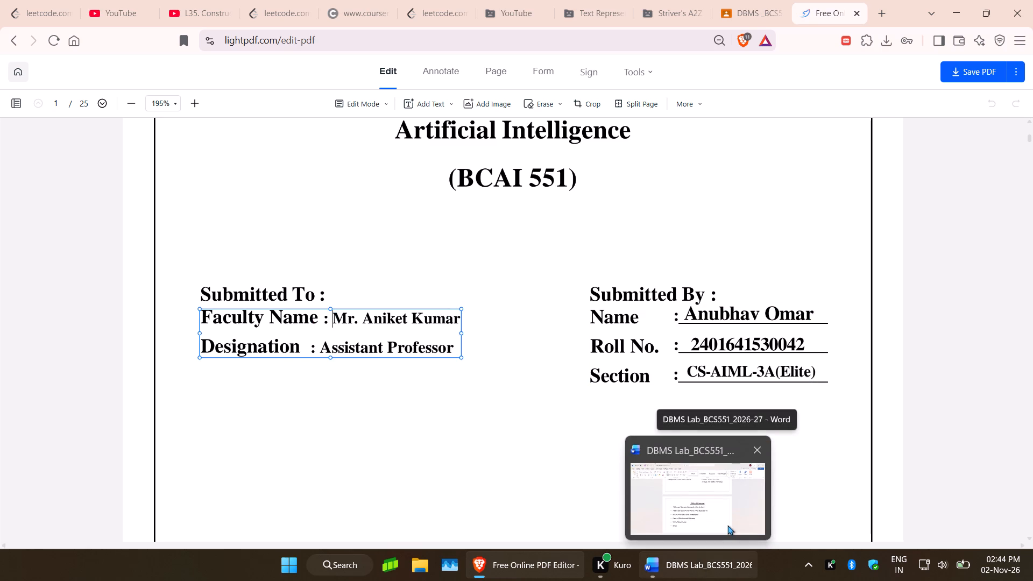
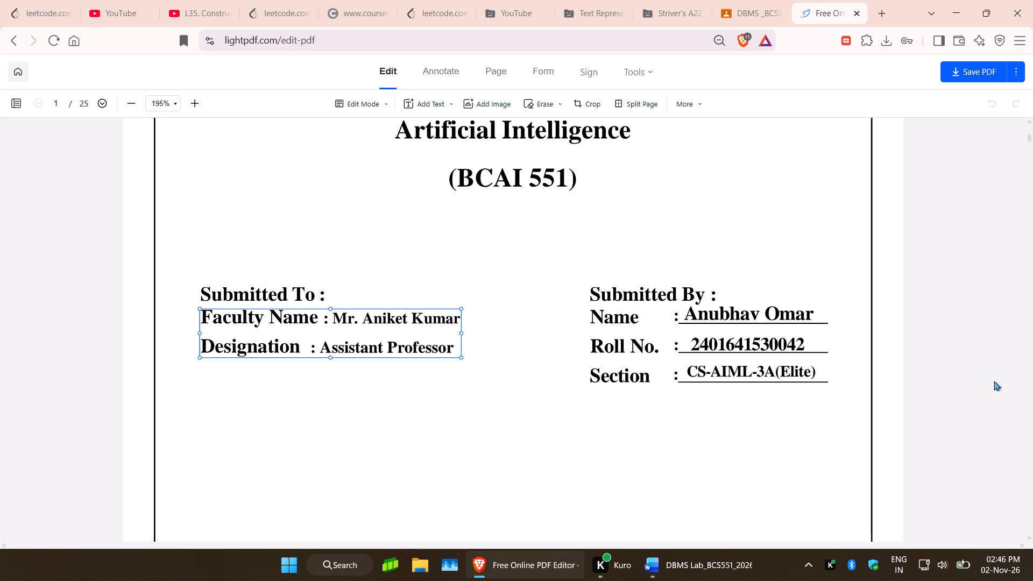
Replace the last digits of the Roll No. in the Submitted By block with those of the new student's roll number.
{"action": "left_click", "coordinate": [795, 340]}
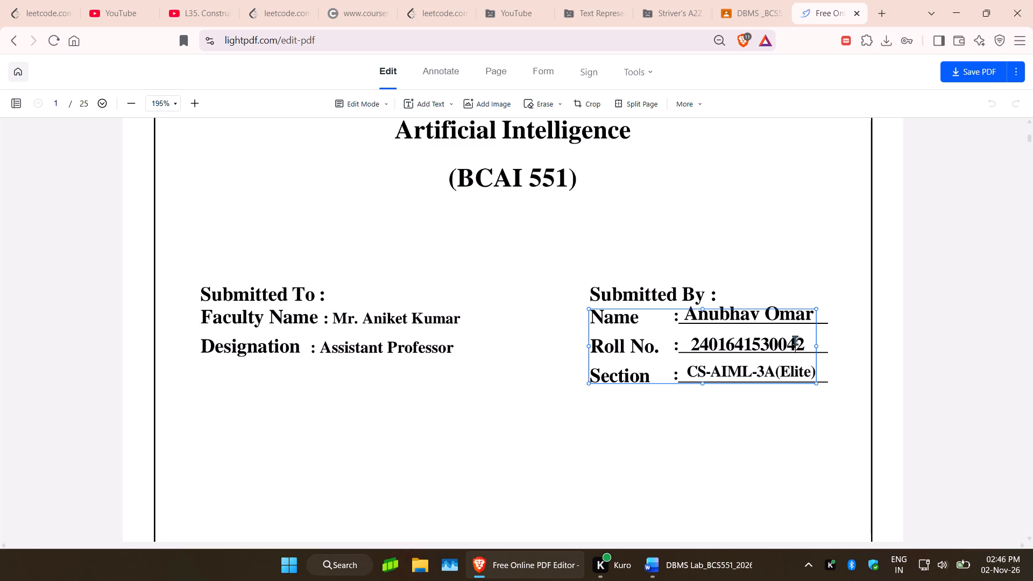
{"action": "left_click_drag", "start_coordinate": [806, 342], "coordinate": [787, 344]}
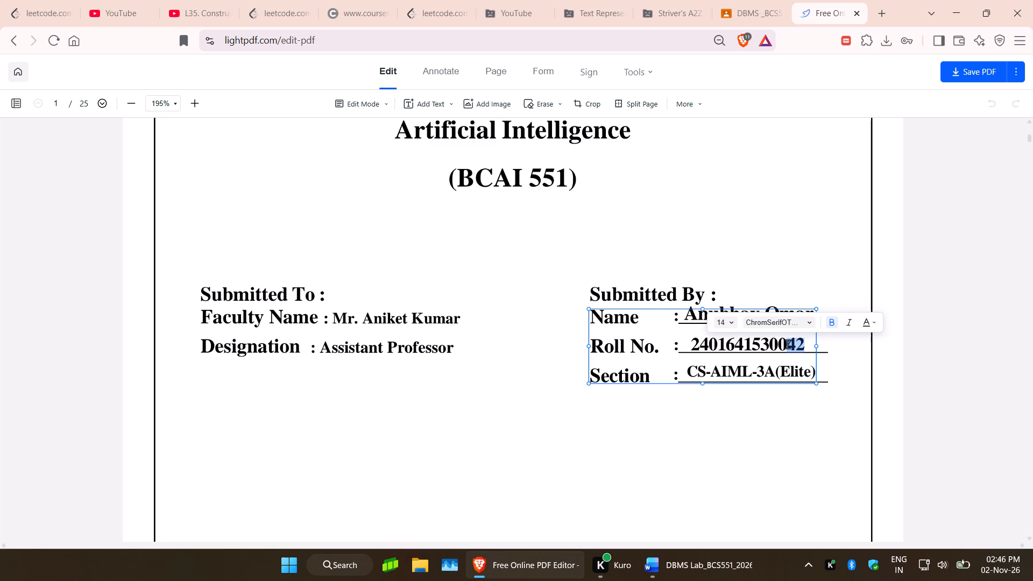
{"action": "key", "text": "BackSpace"}
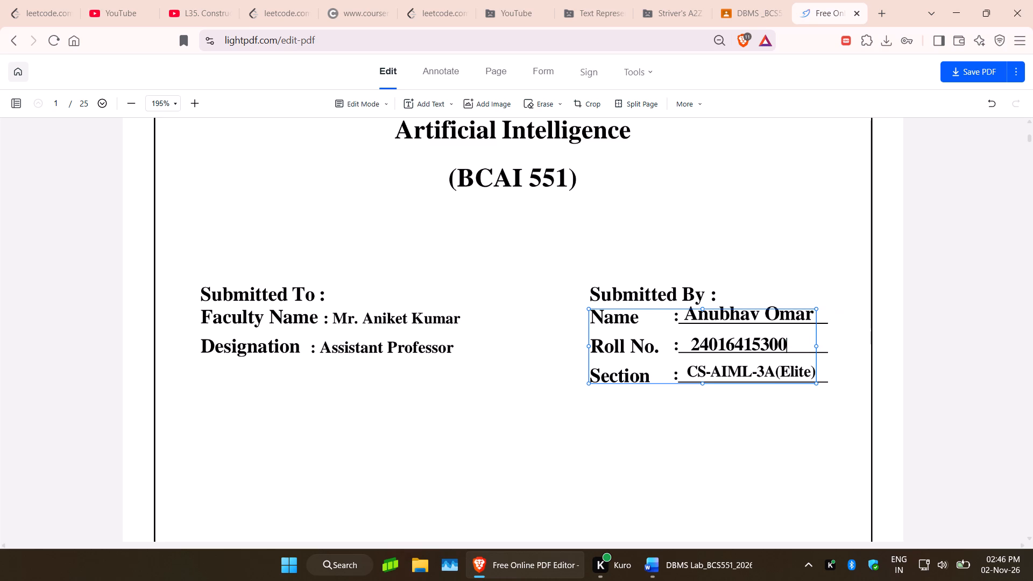
{"action": "key", "text": "BackSpace"}
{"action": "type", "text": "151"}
Change the Section entry in the Submitted By block to CS-AIML-3C, removing the bracketed Elite text.
{"action": "left_click_drag", "start_coordinate": [776, 373], "coordinate": [808, 373]}
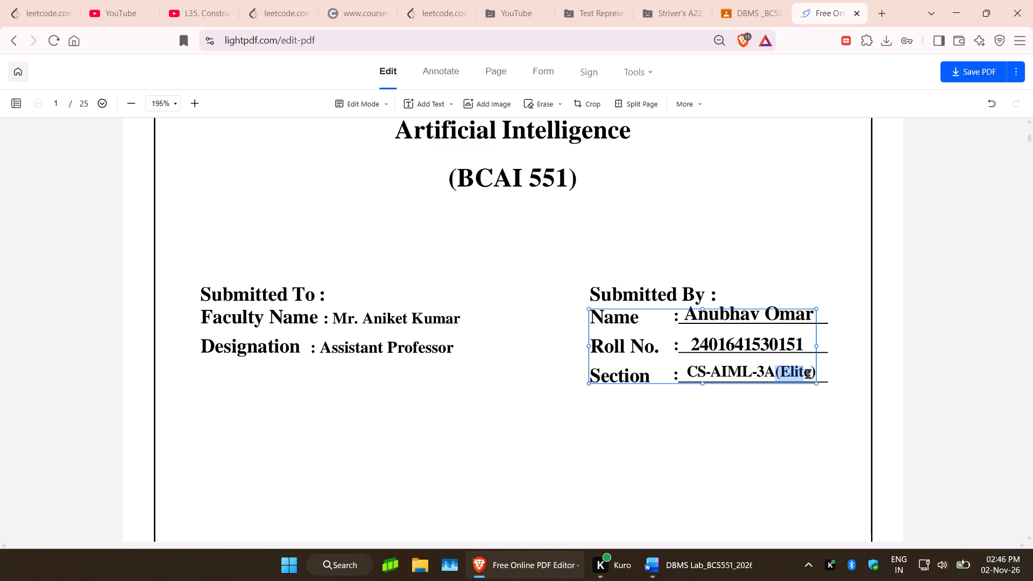
{"action": "left_click_drag", "start_coordinate": [808, 373], "coordinate": [813, 373]}
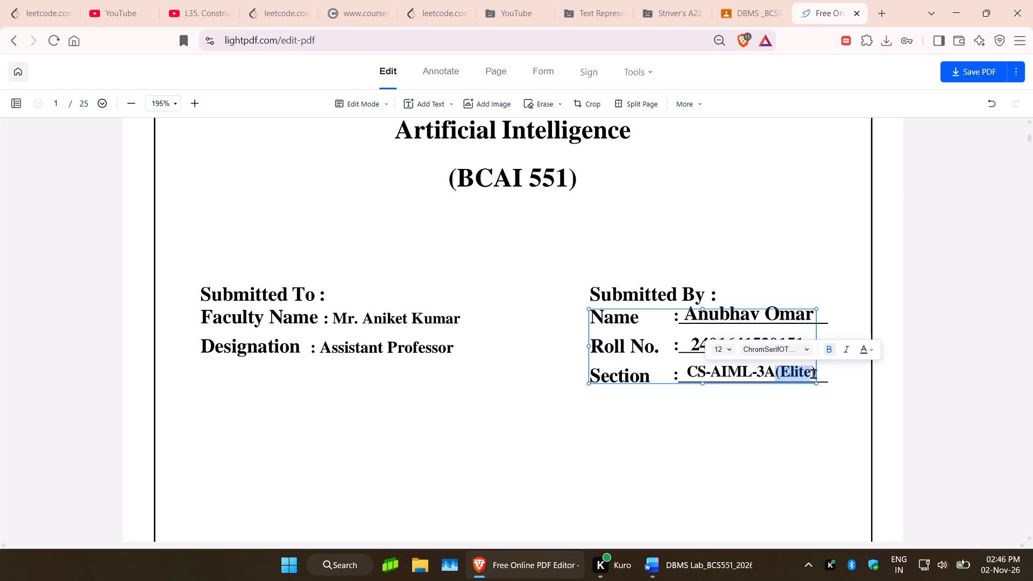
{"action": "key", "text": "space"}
{"action": "key", "text": "Right"}
{"action": "key", "text": "BackSpace"}
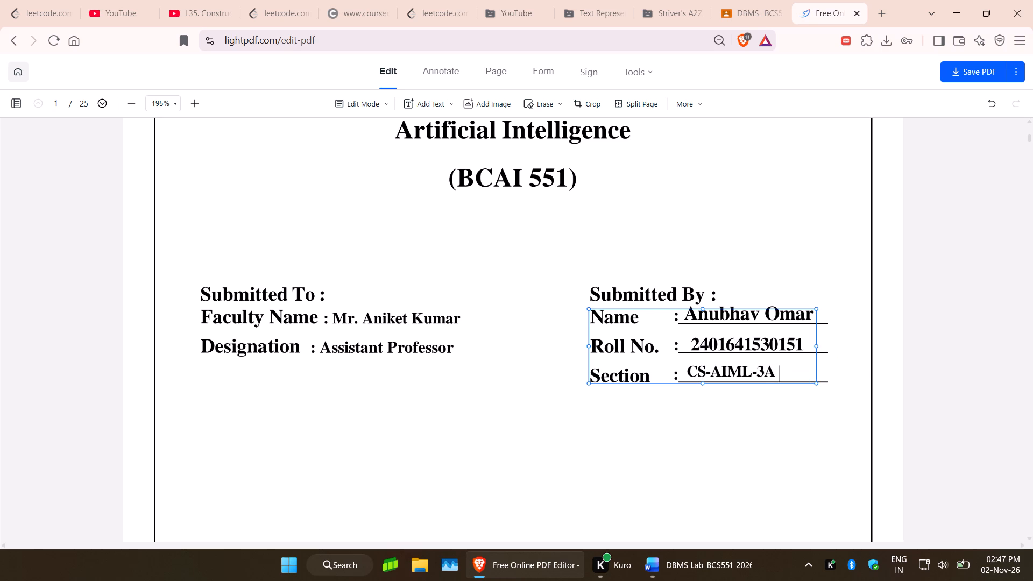
{"action": "key", "text": "Left"}
{"action": "key", "text": "backslash"}
{"action": "key", "text": "BackSpace"}
{"action": "key", "text": "BackSpace"}
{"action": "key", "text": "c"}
{"action": "key", "text": "BackSpace"}
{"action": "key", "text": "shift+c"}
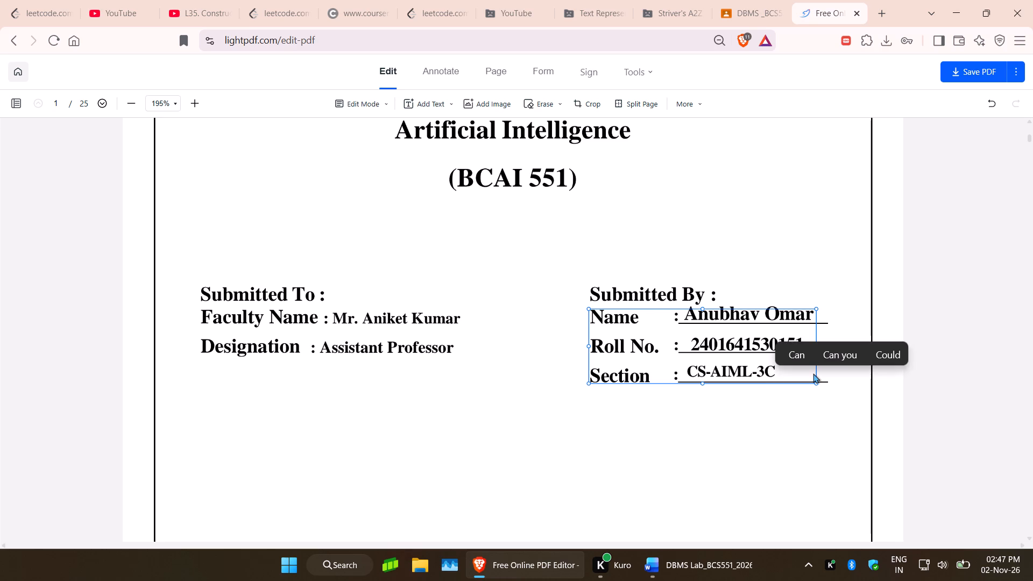
{"action": "left_click", "coordinate": [703, 443]}
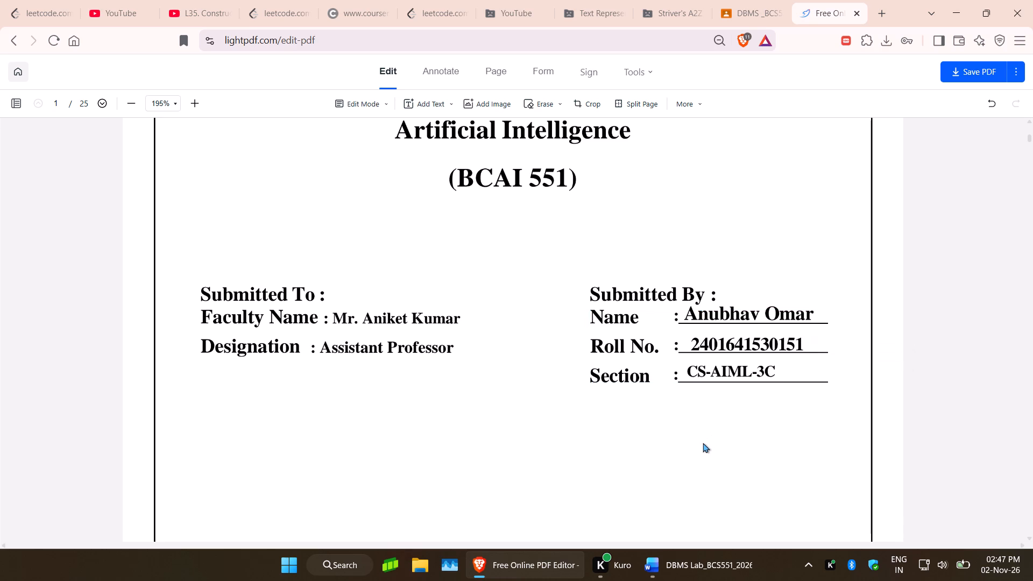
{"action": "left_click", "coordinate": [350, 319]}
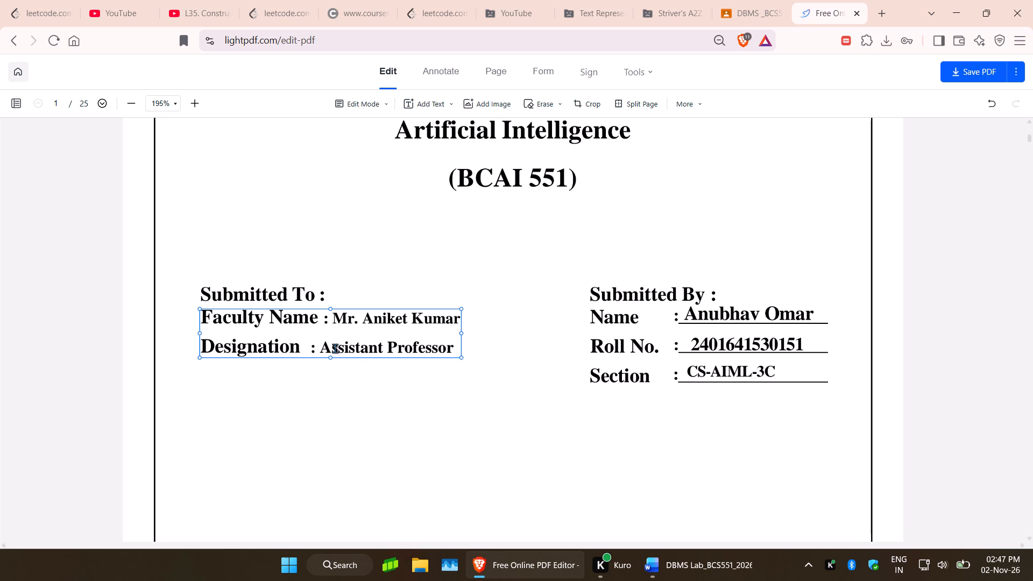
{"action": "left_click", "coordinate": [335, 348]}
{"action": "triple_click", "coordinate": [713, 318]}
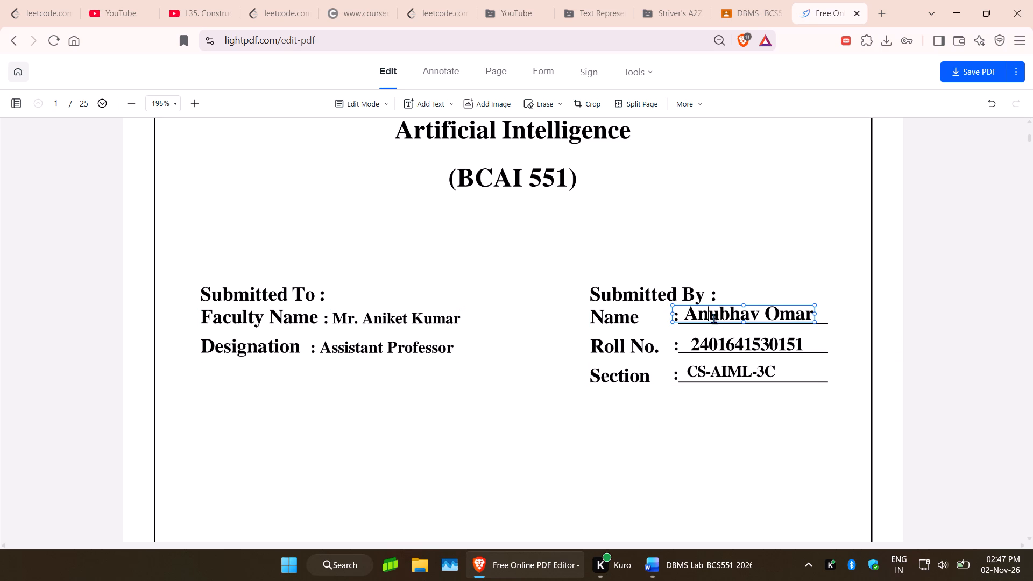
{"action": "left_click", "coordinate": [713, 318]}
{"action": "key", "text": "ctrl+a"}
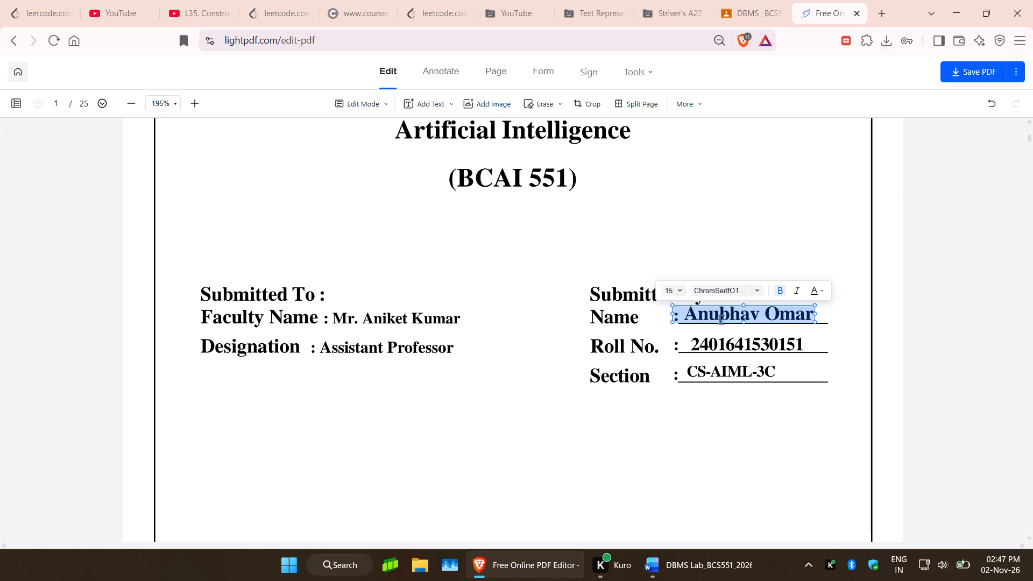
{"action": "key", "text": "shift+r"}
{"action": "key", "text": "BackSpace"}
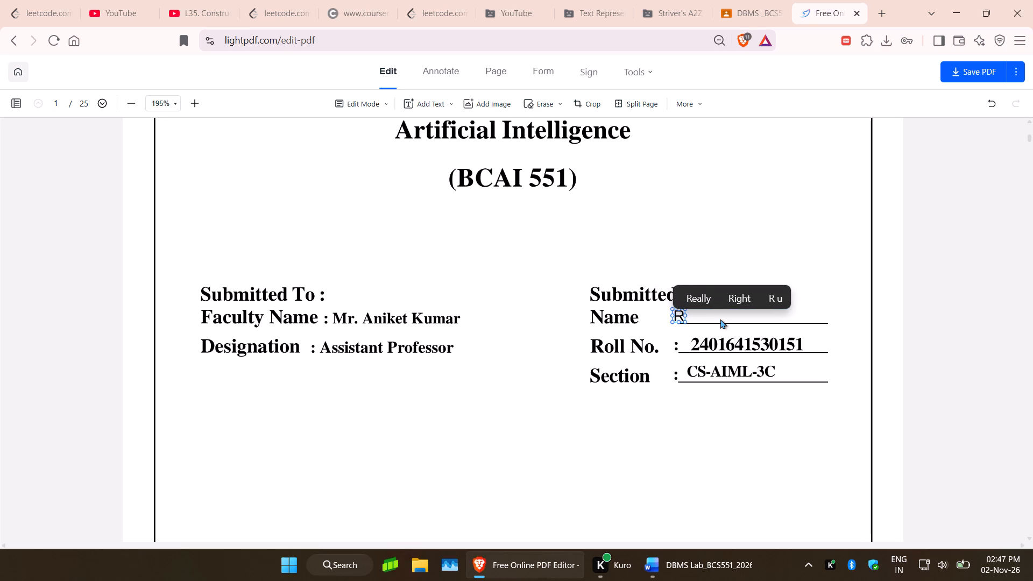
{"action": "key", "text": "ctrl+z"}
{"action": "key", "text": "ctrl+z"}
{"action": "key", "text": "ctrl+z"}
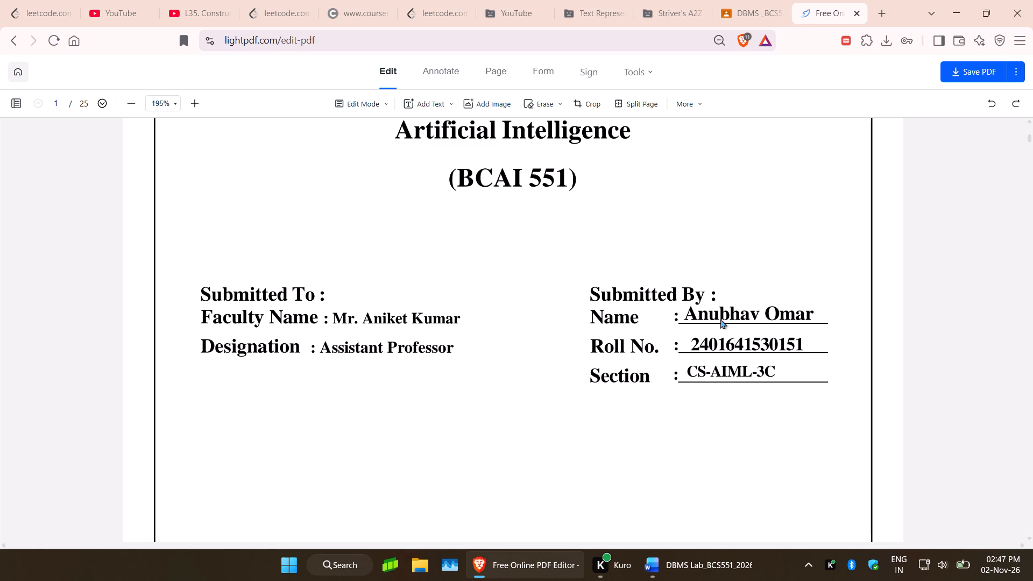
Replace the surname on the Name line of the Submitted By block with the new student's surname.
{"action": "left_click", "coordinate": [717, 316]}
{"action": "left_click", "coordinate": [685, 315]}
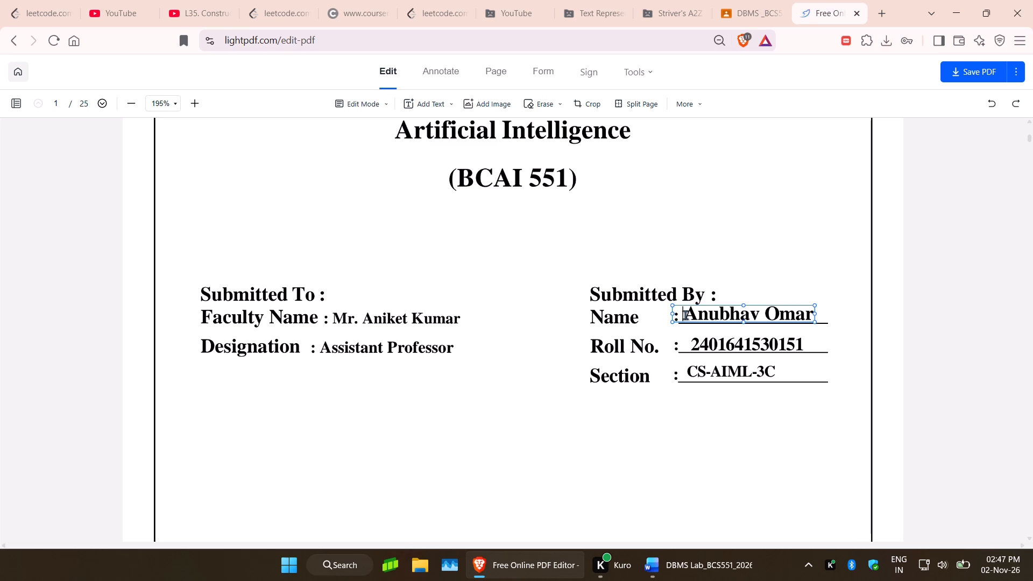
{"action": "left_click", "coordinate": [687, 315]}
{"action": "left_click", "coordinate": [732, 313]}
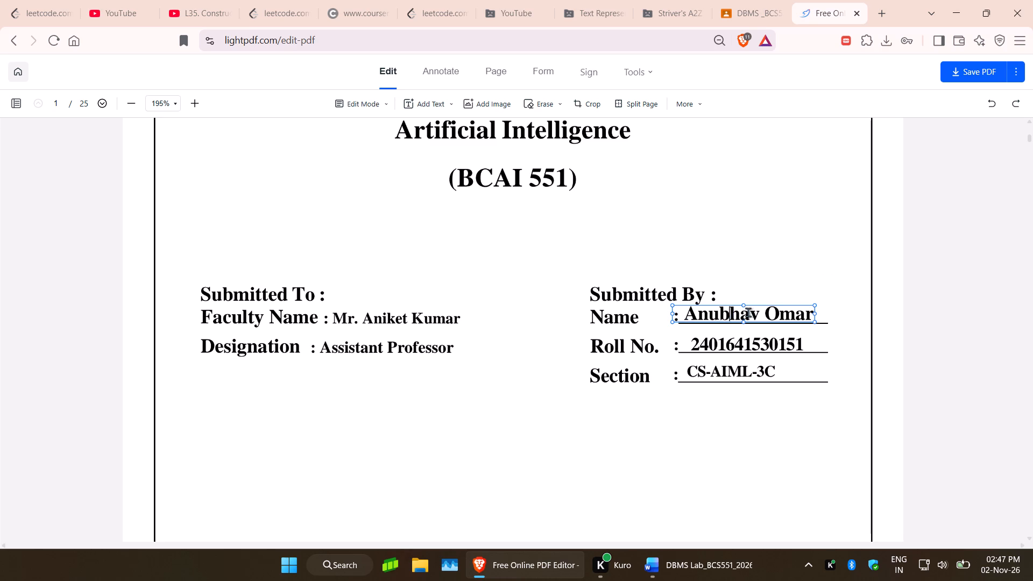
{"action": "left_click", "coordinate": [752, 311]}
{"action": "left_click", "coordinate": [762, 316]}
{"action": "left_click", "coordinate": [764, 316]}
{"action": "key", "text": "ctrl+shift+Right"}
{"action": "key", "text": "ctrl+shift+Right"}
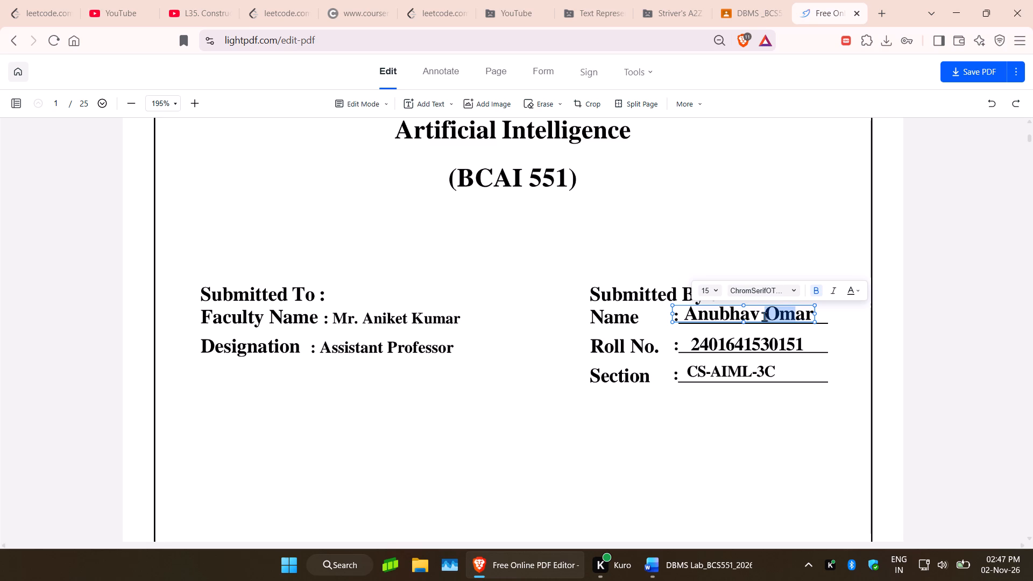
{"action": "key", "text": "ctrl+shift+Right"}
{"action": "key", "text": "ctrl+shift+Right"}
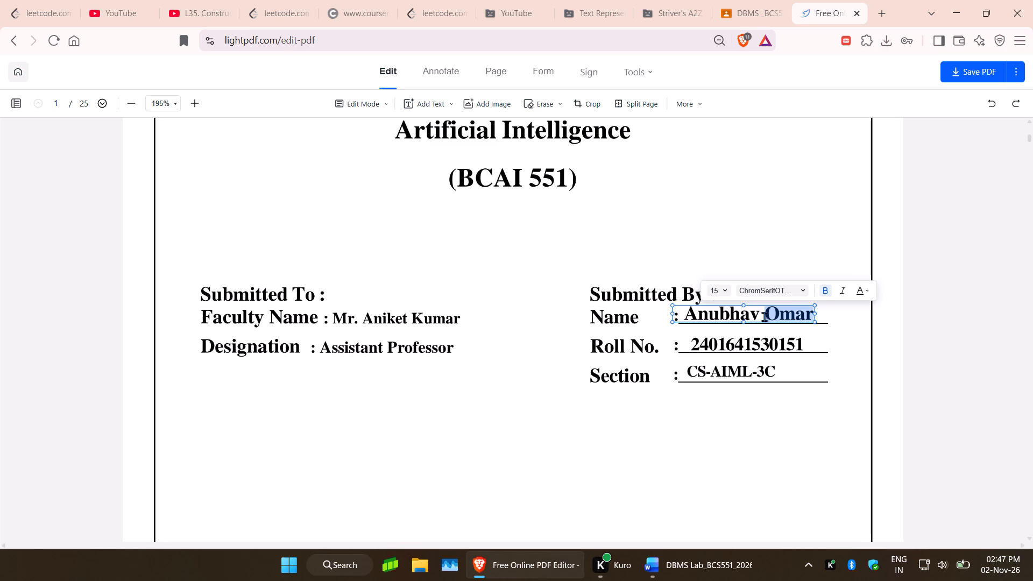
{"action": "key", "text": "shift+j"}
{"action": "key", "text": "shift+BackSpace"}
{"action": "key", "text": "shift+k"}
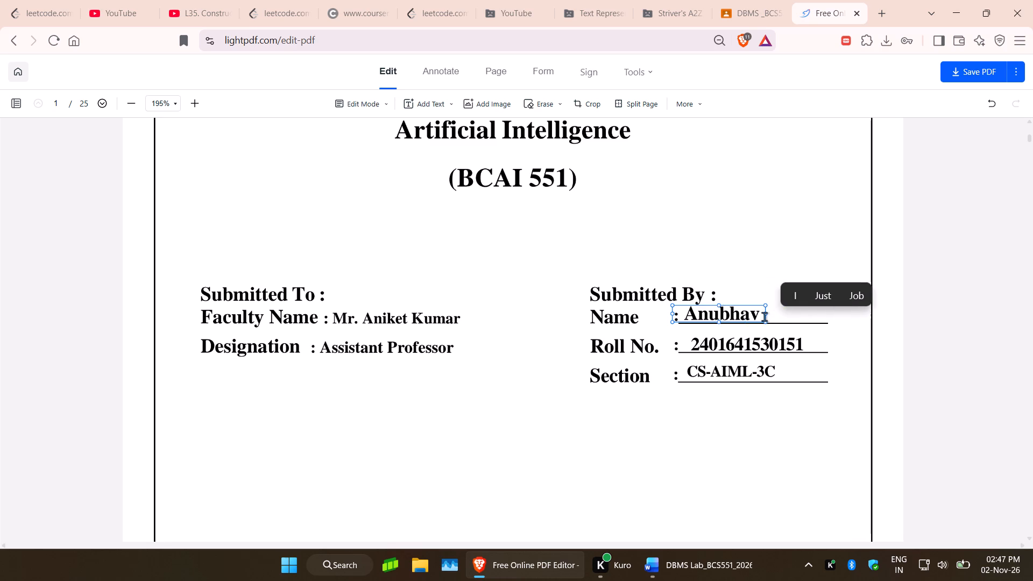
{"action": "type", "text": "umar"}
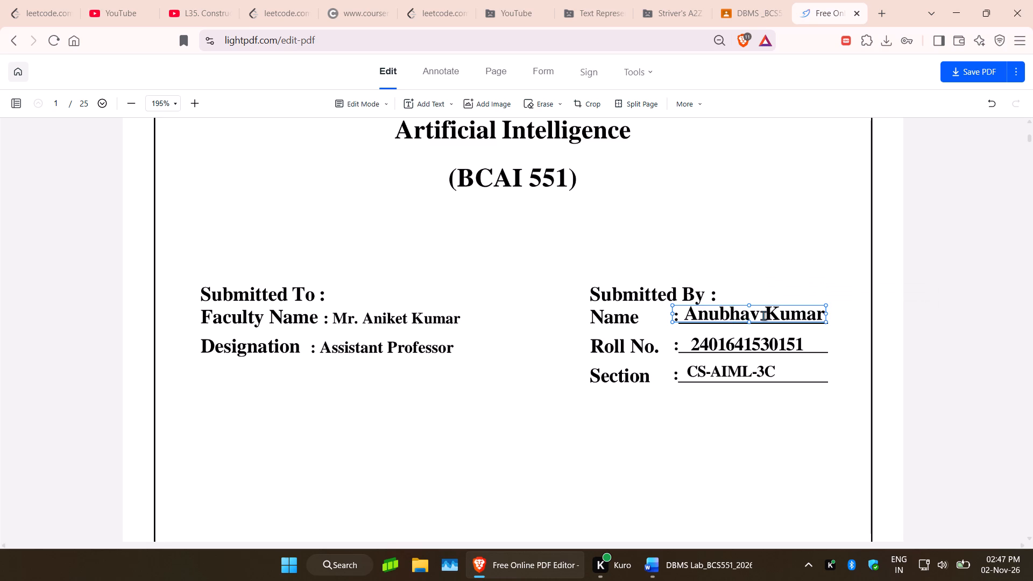
Replace the first name on the Name line of the Submitted By block with the new student's first name.
{"action": "left_click", "coordinate": [763, 315]}
{"action": "left_click", "coordinate": [761, 315]}
{"action": "key", "text": "ctrl+BackSpace"}
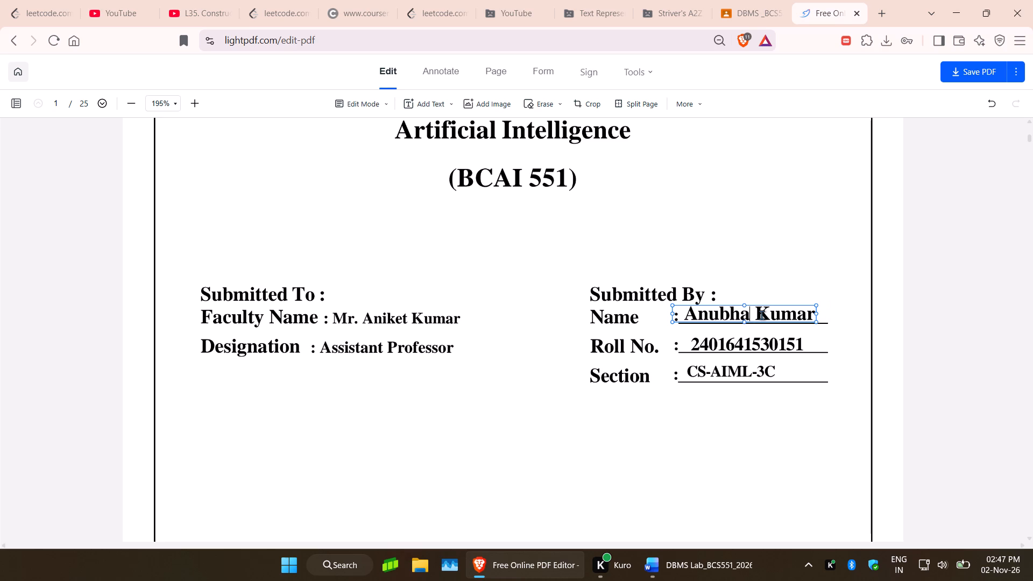
{"action": "key", "text": "BackSpace"}
{"action": "key", "text": "BackSpace"}
{"action": "key", "text": "BackSpace"}
{"action": "key", "text": "BackSpace"}
{"action": "key", "text": "BackSpace"}
{"action": "key", "text": "BackSpace"}
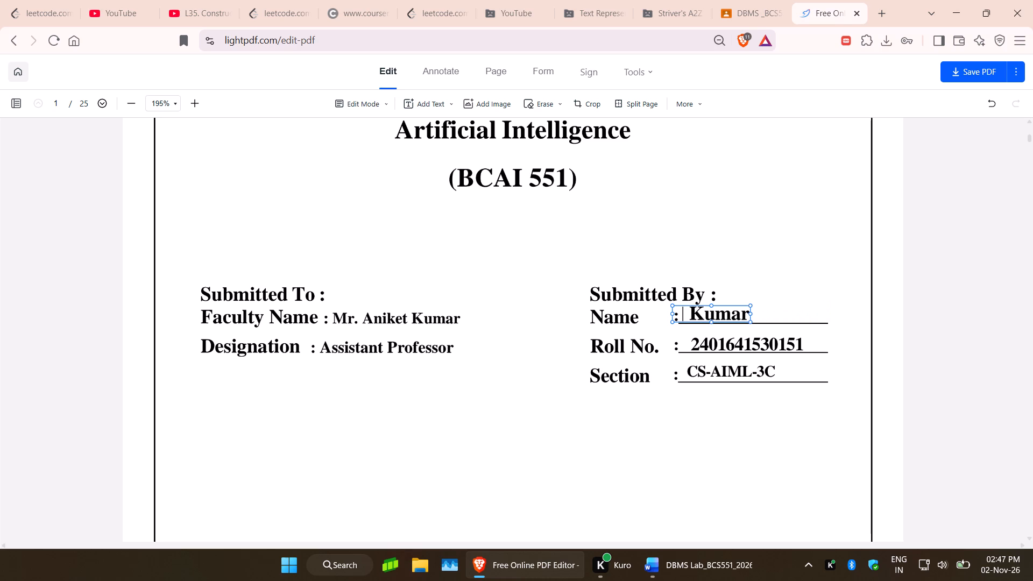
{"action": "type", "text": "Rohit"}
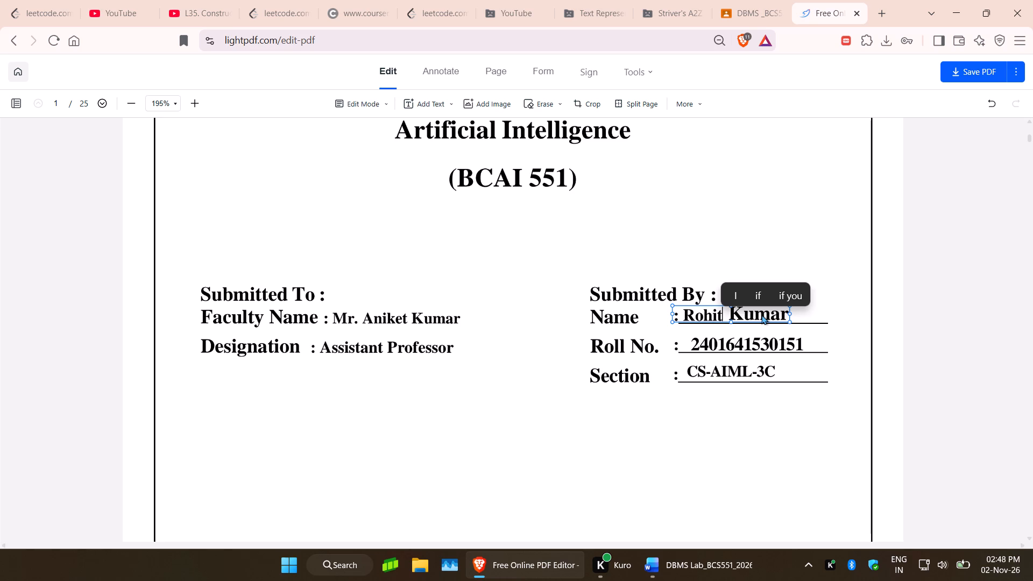
{"action": "left_click", "coordinate": [723, 413]}
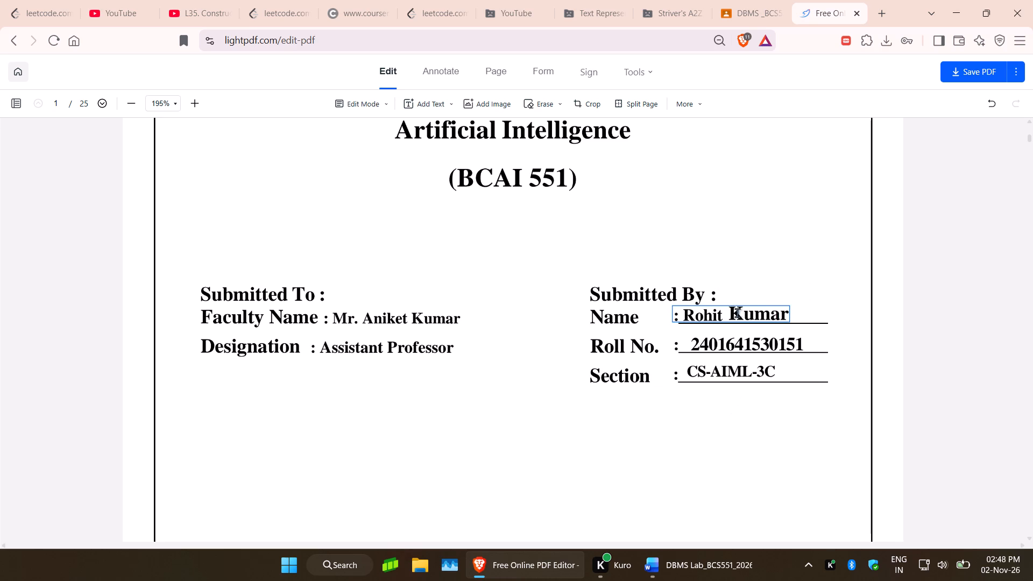
Set the font size of the student's first name on the Name line to 15 to match the surname.
{"action": "left_click", "coordinate": [729, 314]}
{"action": "double_click", "coordinate": [736, 314]}
{"action": "double_click", "coordinate": [736, 314]}
{"action": "left_click_drag", "start_coordinate": [733, 312], "coordinate": [790, 313]}
{"action": "left_click", "coordinate": [689, 311]}
{"action": "left_click_drag", "start_coordinate": [688, 312], "coordinate": [719, 315]}
{"action": "left_click", "coordinate": [736, 314]}
{"action": "left_click_drag", "start_coordinate": [682, 313], "coordinate": [720, 315]}
{"action": "left_click", "coordinate": [638, 288]}
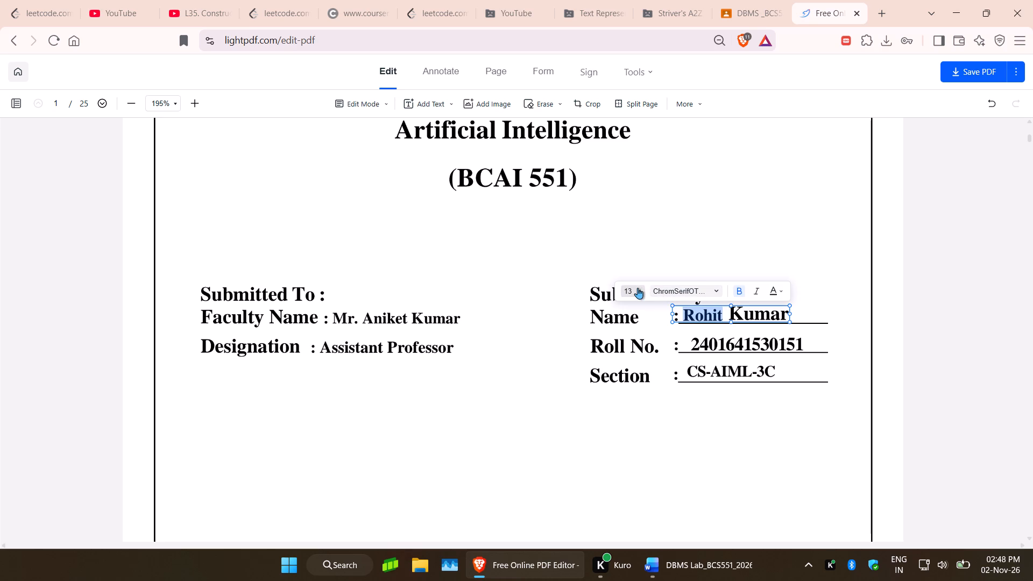
{"action": "left_click", "coordinate": [646, 426]}
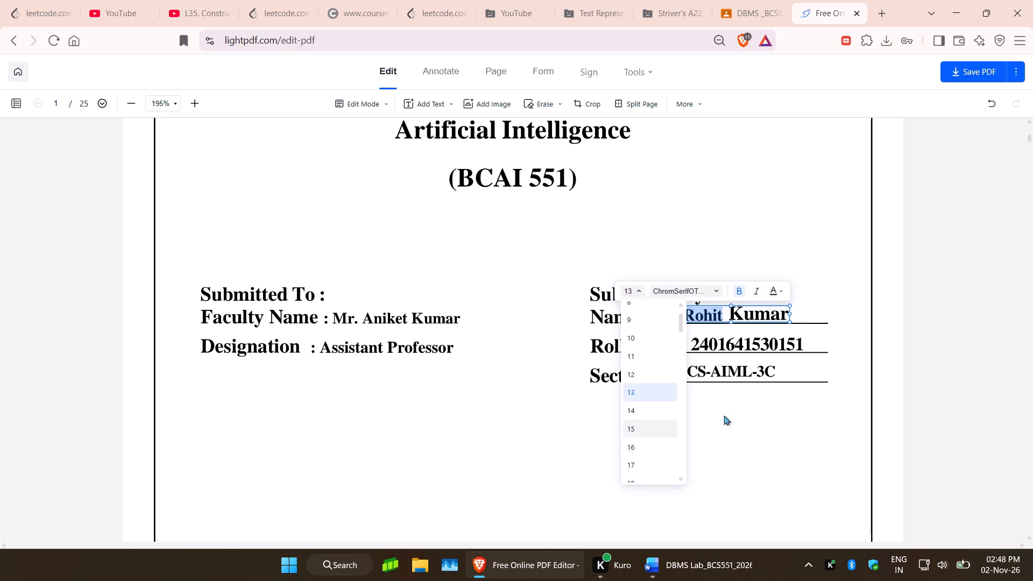
{"action": "left_click", "coordinate": [787, 410]}
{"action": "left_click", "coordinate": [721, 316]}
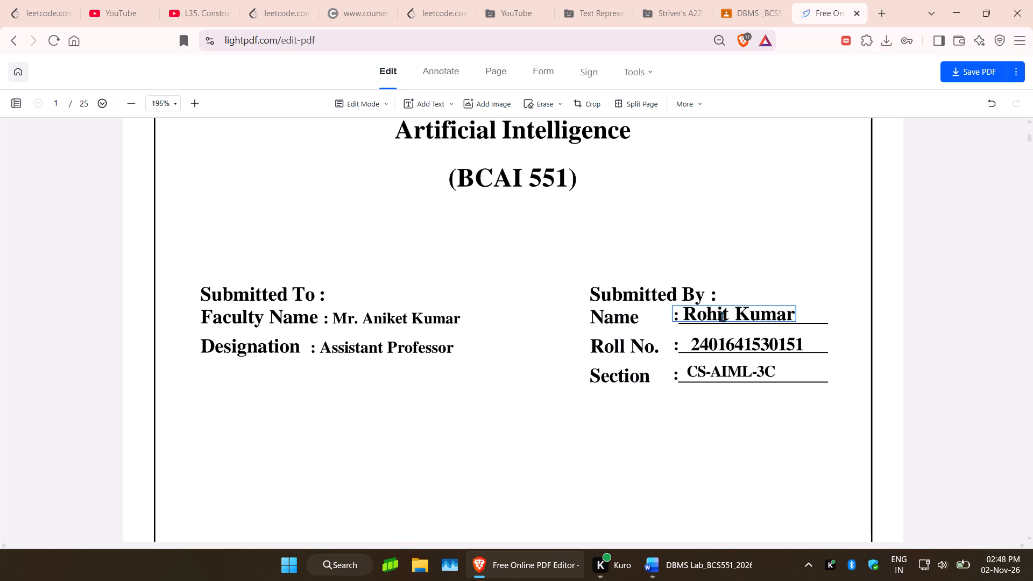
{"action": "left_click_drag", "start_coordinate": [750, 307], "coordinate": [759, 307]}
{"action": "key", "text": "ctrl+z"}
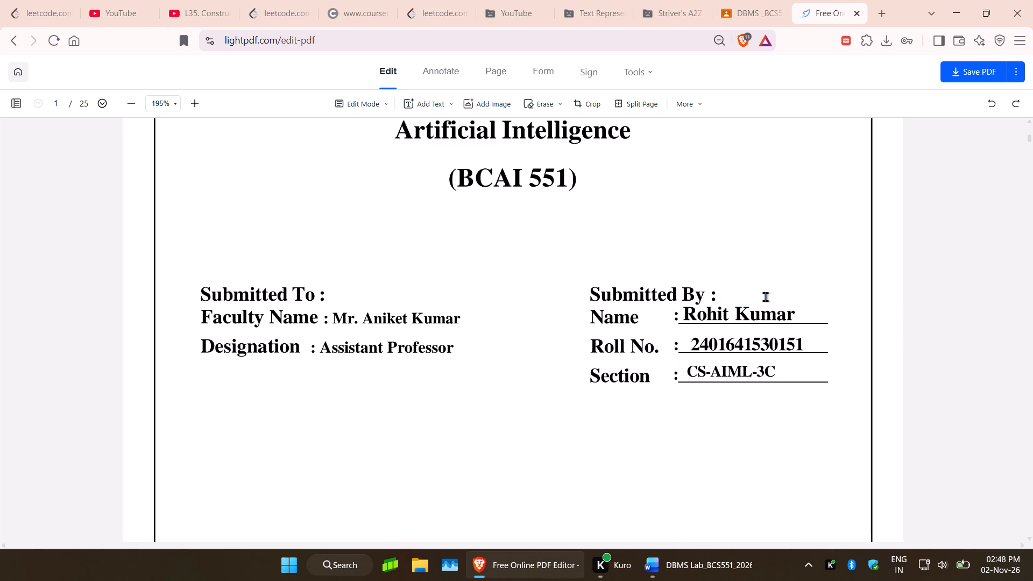
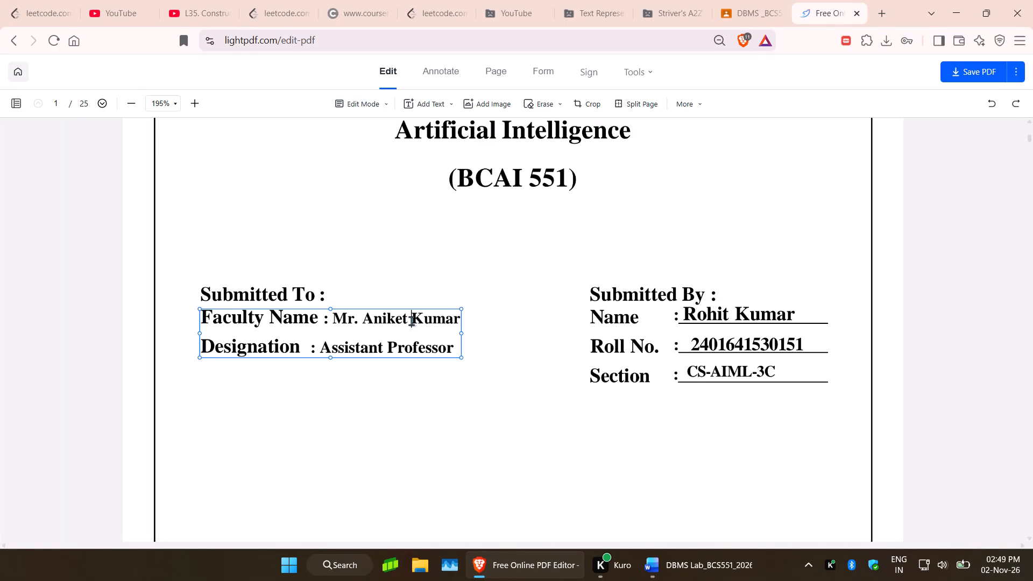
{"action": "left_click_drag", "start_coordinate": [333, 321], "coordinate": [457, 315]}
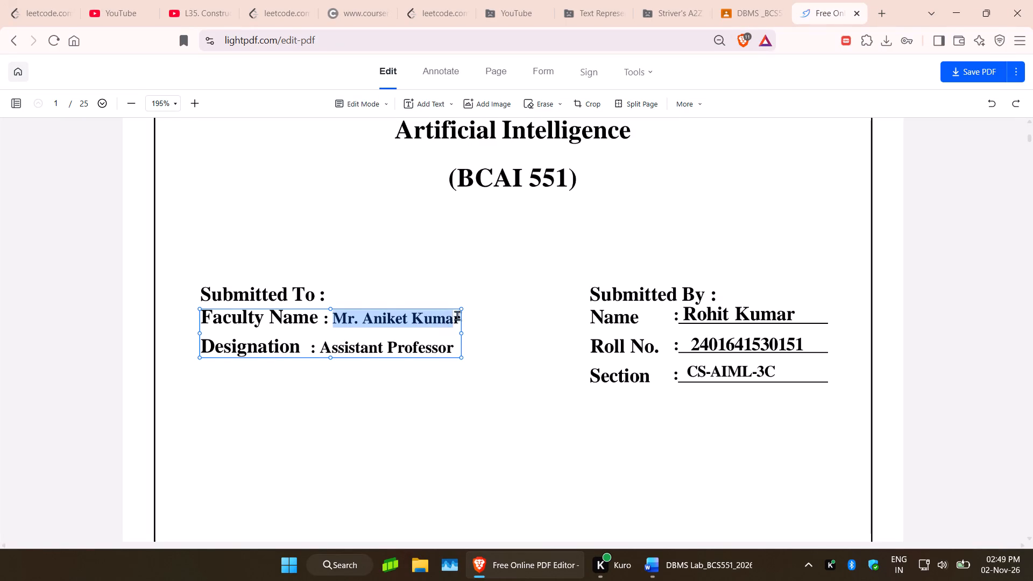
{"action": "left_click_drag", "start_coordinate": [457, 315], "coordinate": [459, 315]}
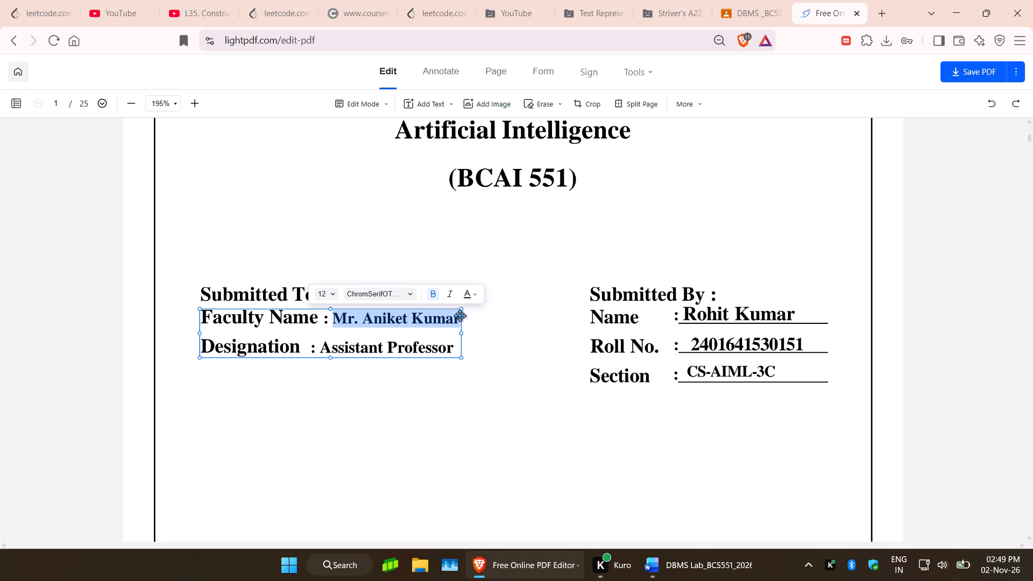
Open the DAA FILE folder from the browser's download history and check the cover page details in the DAA_FILE PDF.
{"action": "key", "text": "ctrl+j"}
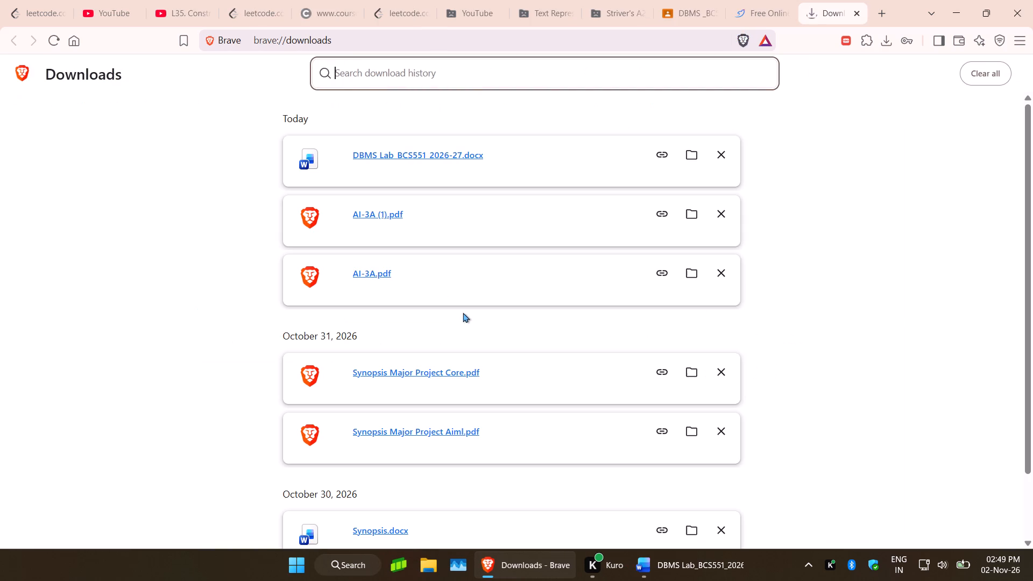
{"action": "scroll", "coordinate": [395, 272], "scroll_direction": "down", "scroll_amount": 1}
{"action": "scroll", "coordinate": [388, 471], "scroll_direction": "down", "scroll_amount": 1}
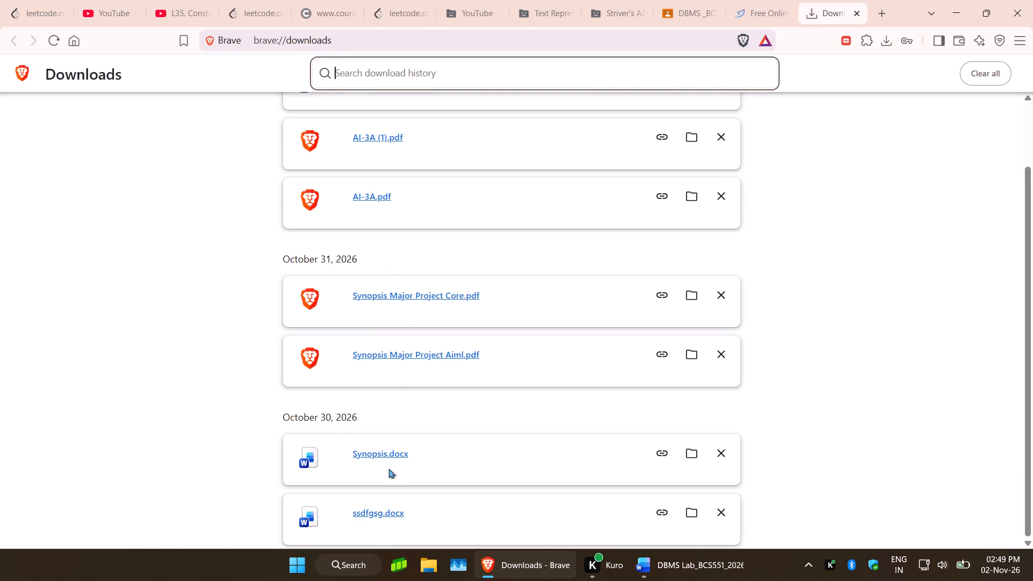
{"action": "scroll", "coordinate": [388, 469], "scroll_direction": "down", "scroll_amount": 1}
{"action": "scroll", "coordinate": [440, 470], "scroll_direction": "down", "scroll_amount": 3}
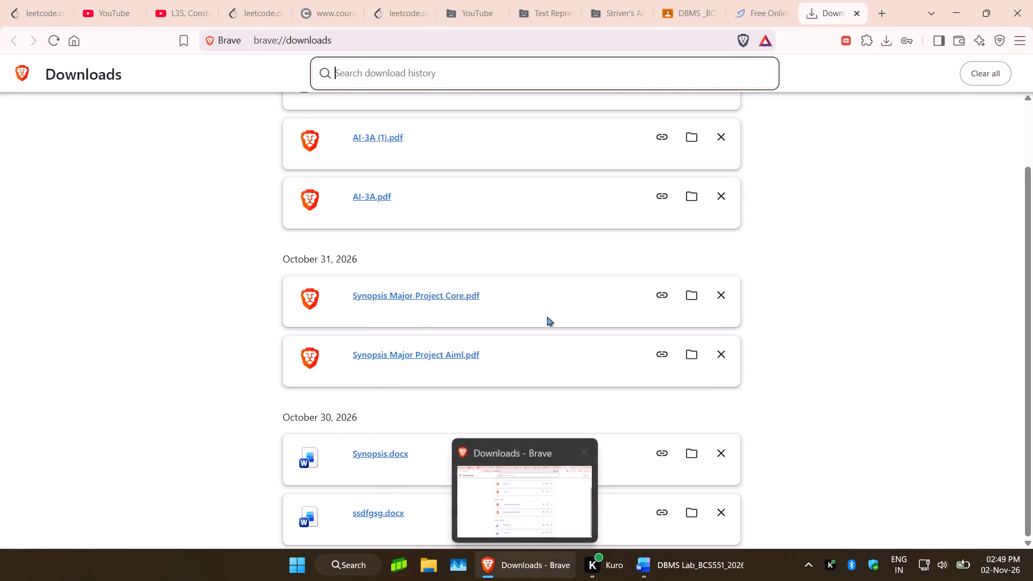
{"action": "scroll", "coordinate": [625, 154], "scroll_direction": "up", "scroll_amount": 6}
{"action": "left_click", "coordinate": [683, 151]}
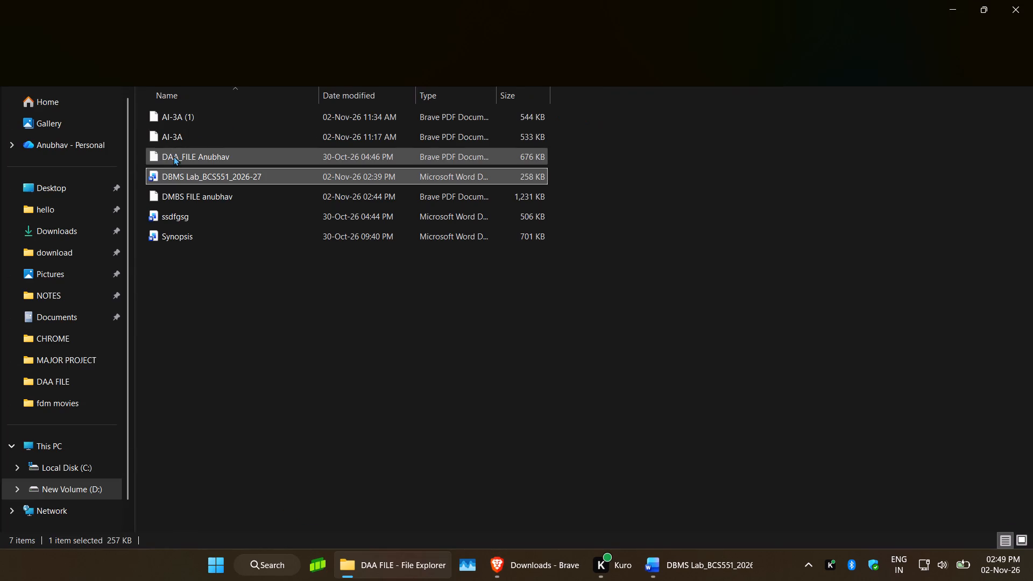
{"action": "double_click", "coordinate": [173, 154]}
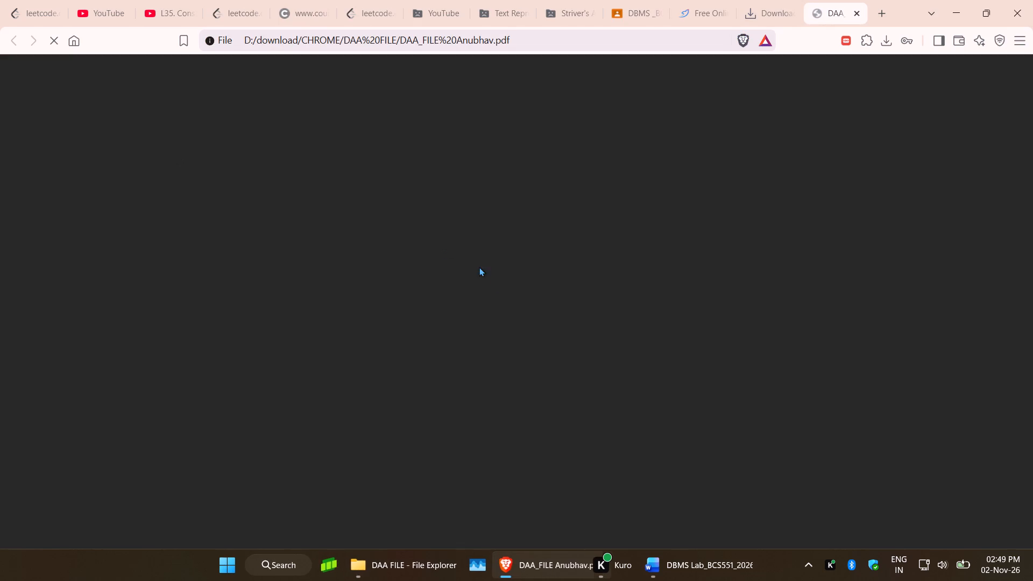
{"action": "scroll", "coordinate": [516, 372], "scroll_direction": "down", "scroll_amount": 1}
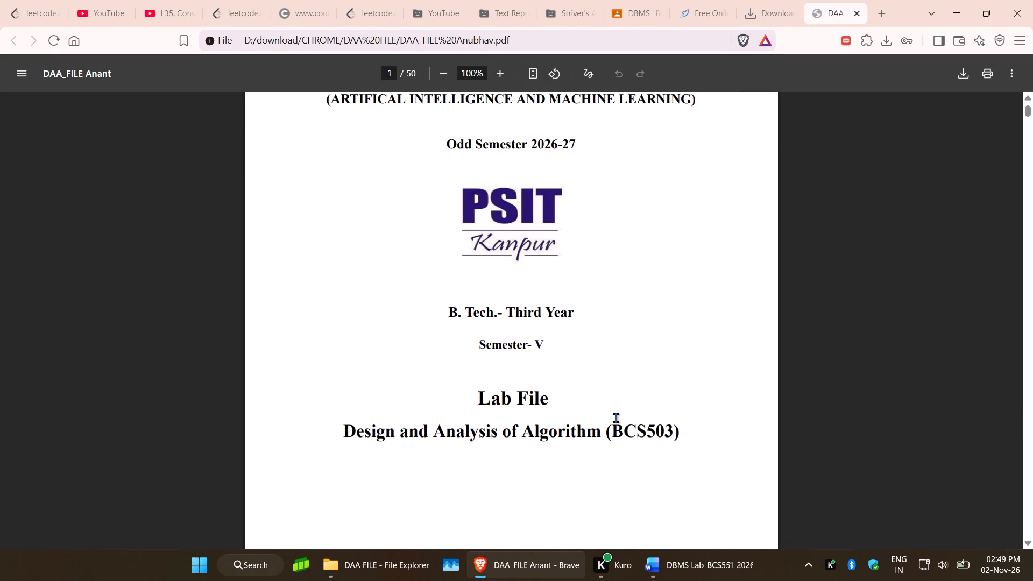
{"action": "scroll", "coordinate": [605, 348], "scroll_direction": "up", "scroll_amount": 3}
{"action": "scroll", "coordinate": [605, 348], "scroll_direction": "down", "scroll_amount": 3}
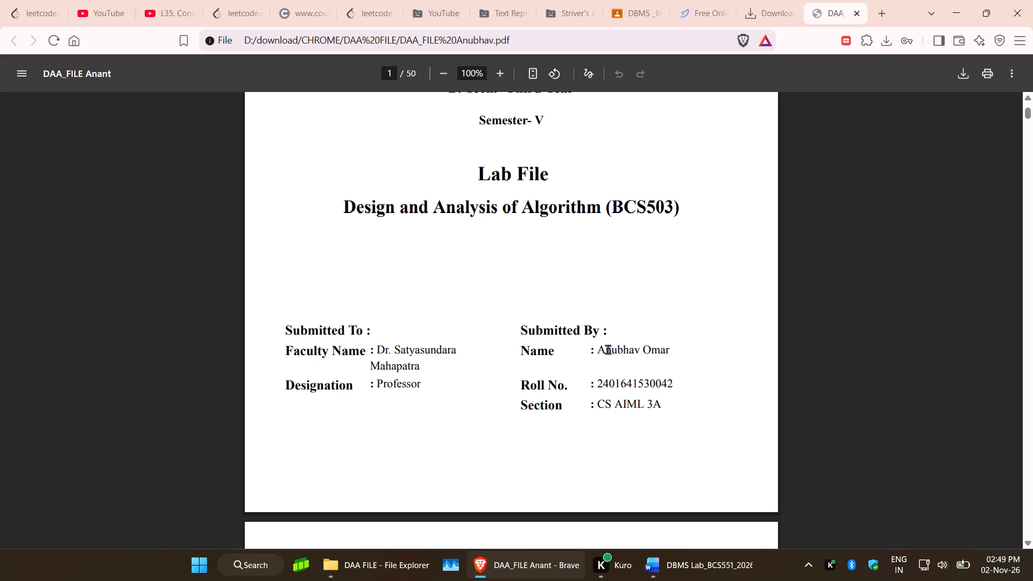
{"action": "key", "text": "ctrl+w"}
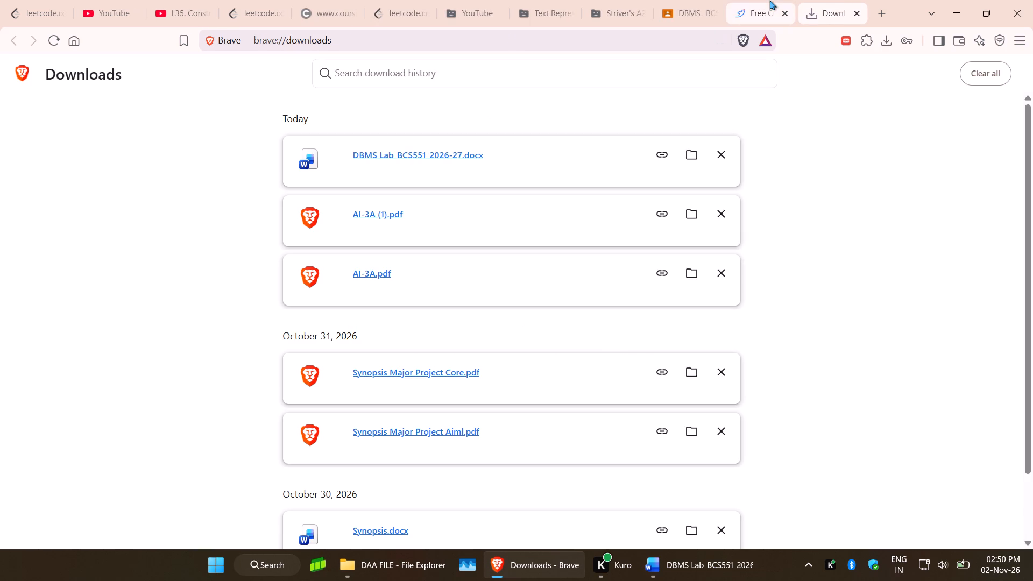
Open the DMBS FILE PDF from the DAA FILE folder and review its cover page and lab content through the experiments.
{"action": "left_click", "coordinate": [387, 564]}
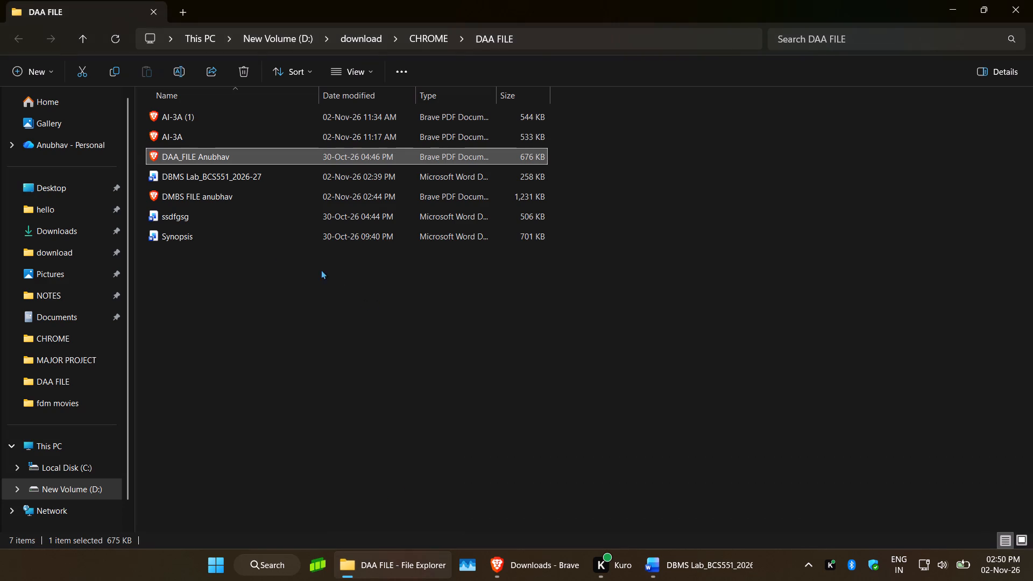
{"action": "double_click", "coordinate": [196, 192]}
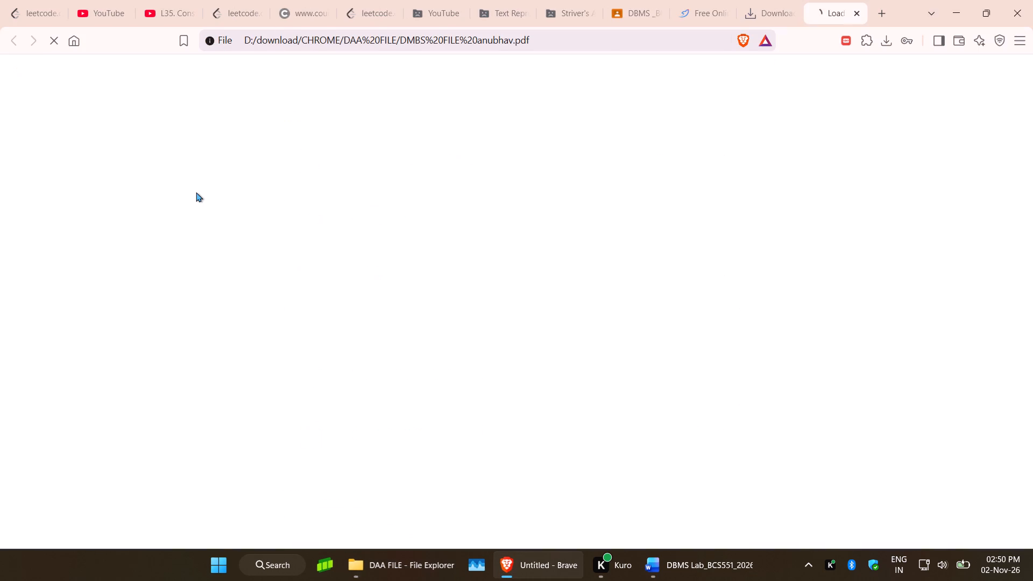
{"action": "scroll", "coordinate": [614, 244], "scroll_direction": "down", "scroll_amount": 2}
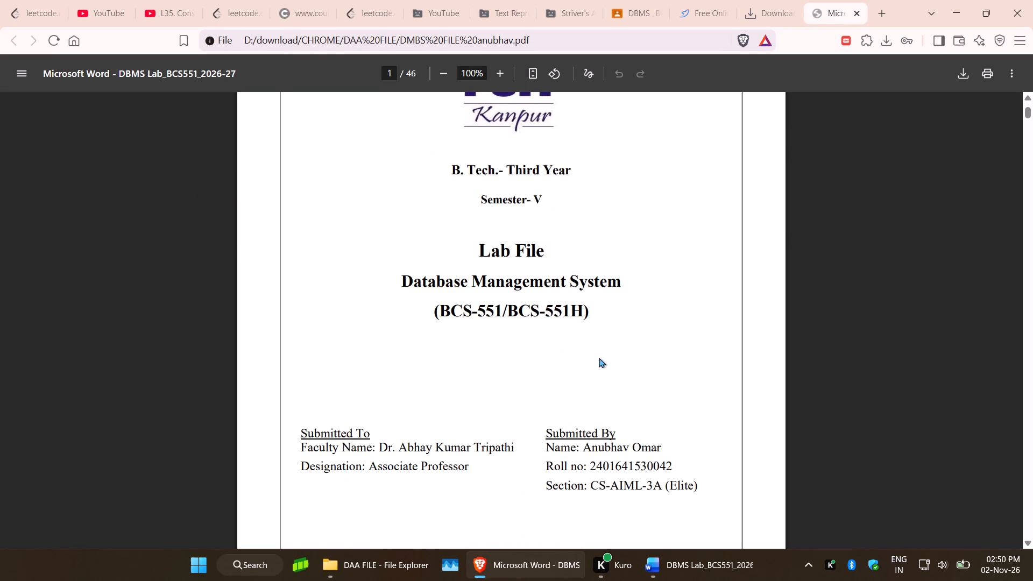
{"action": "scroll", "coordinate": [599, 358], "scroll_direction": "down", "scroll_amount": 3}
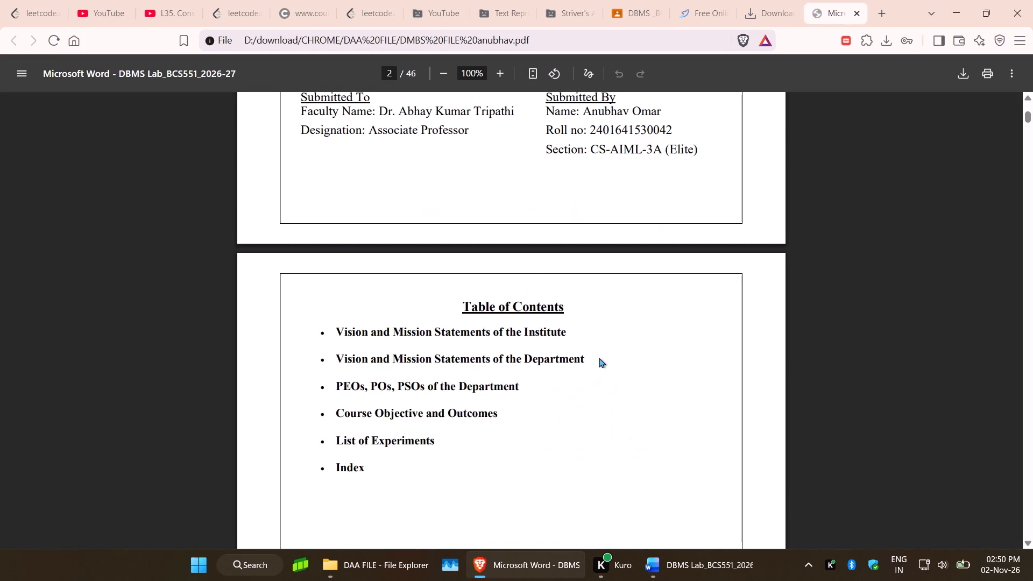
{"action": "scroll", "coordinate": [597, 359], "scroll_direction": "down", "scroll_amount": 16}
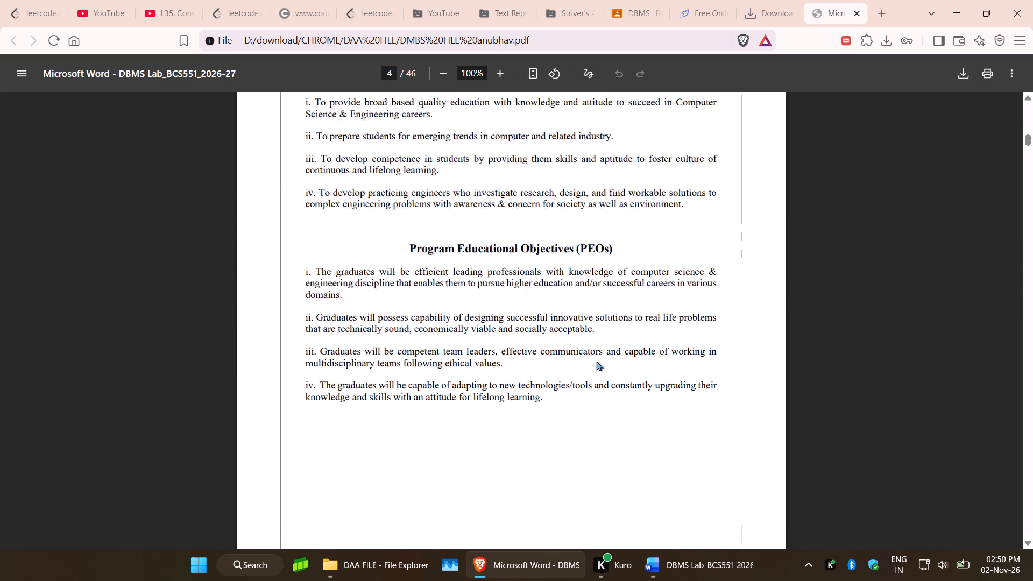
{"action": "scroll", "coordinate": [596, 361], "scroll_direction": "down", "scroll_amount": 13}
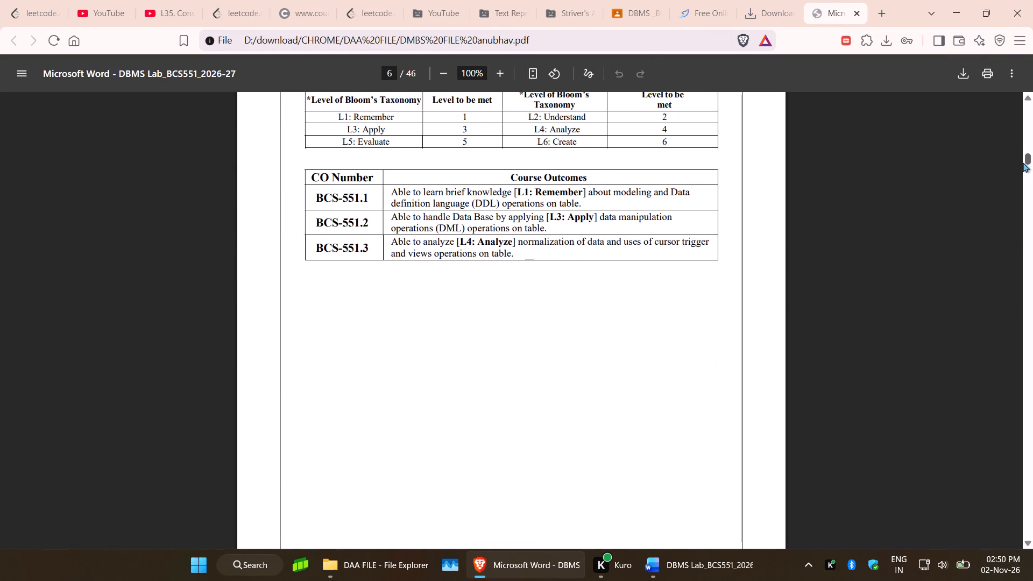
{"action": "left_click_drag", "start_coordinate": [1030, 159], "coordinate": [1032, 477]}
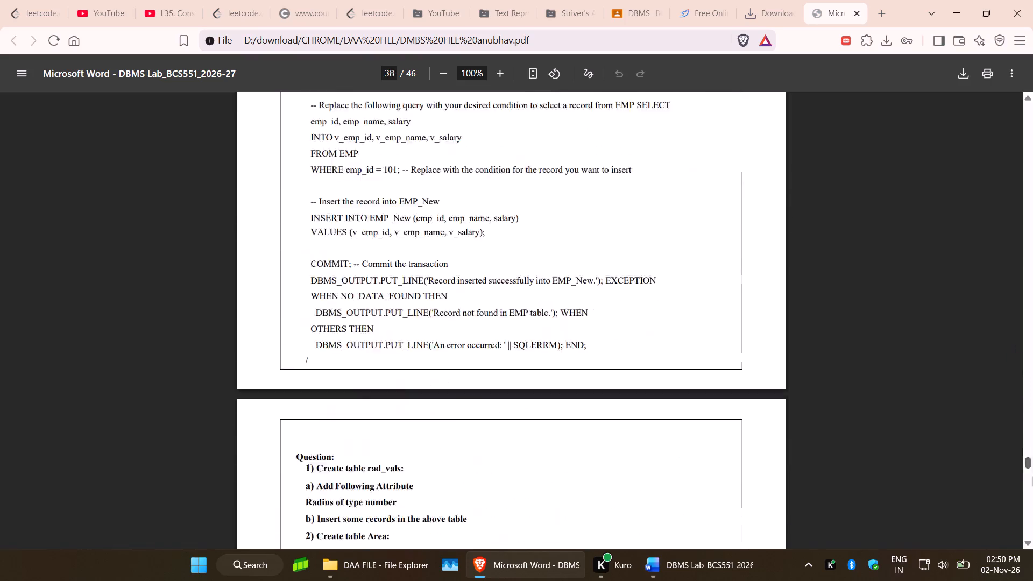
{"action": "left_click_drag", "start_coordinate": [1032, 477], "coordinate": [1028, 359]}
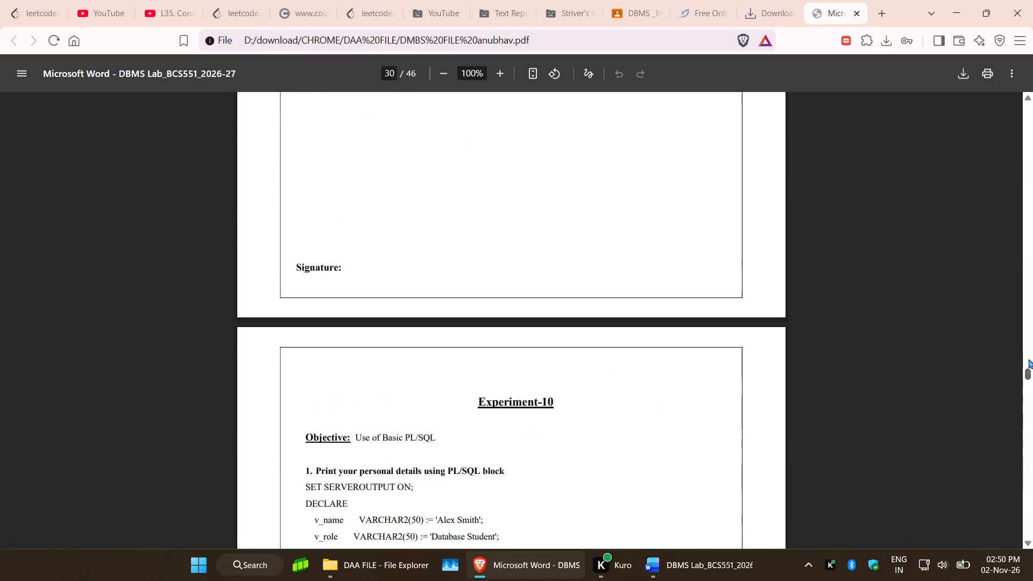
{"action": "left_click_drag", "start_coordinate": [1028, 359], "coordinate": [1020, 36]}
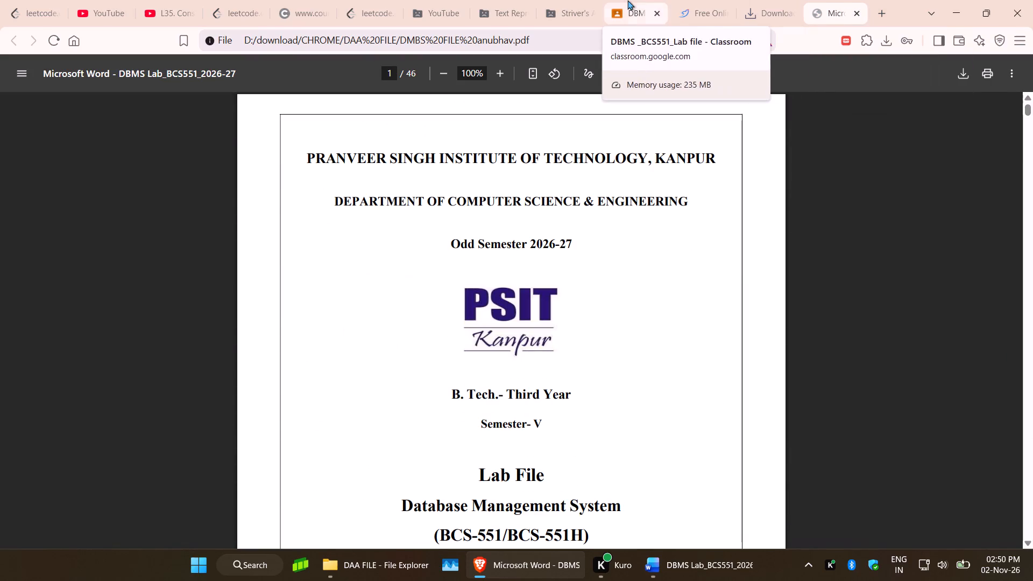
Load WhatsApp Web in the browser in place of the DMBS FILE PDF.
{"action": "left_click", "coordinate": [457, 46]}
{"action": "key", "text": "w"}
{"action": "key", "text": "Return"}
Open the AI-3A (1) PDF from the DAA FILE folder and check its cover page details and opening pages.
{"action": "key", "text": "alt+Tab"}
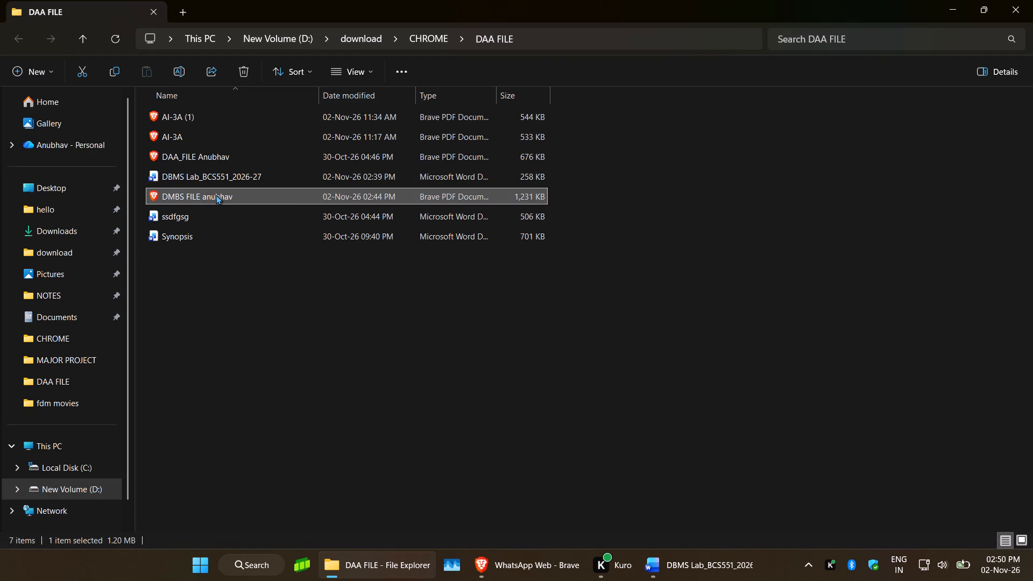
{"action": "double_click", "coordinate": [199, 117]}
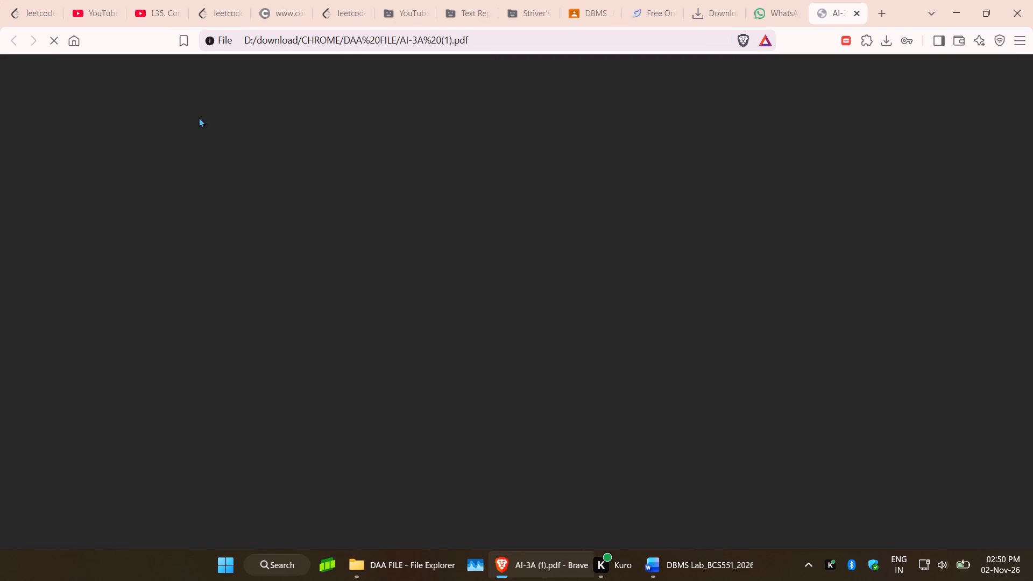
{"action": "scroll", "coordinate": [443, 315], "scroll_direction": "down", "scroll_amount": 2}
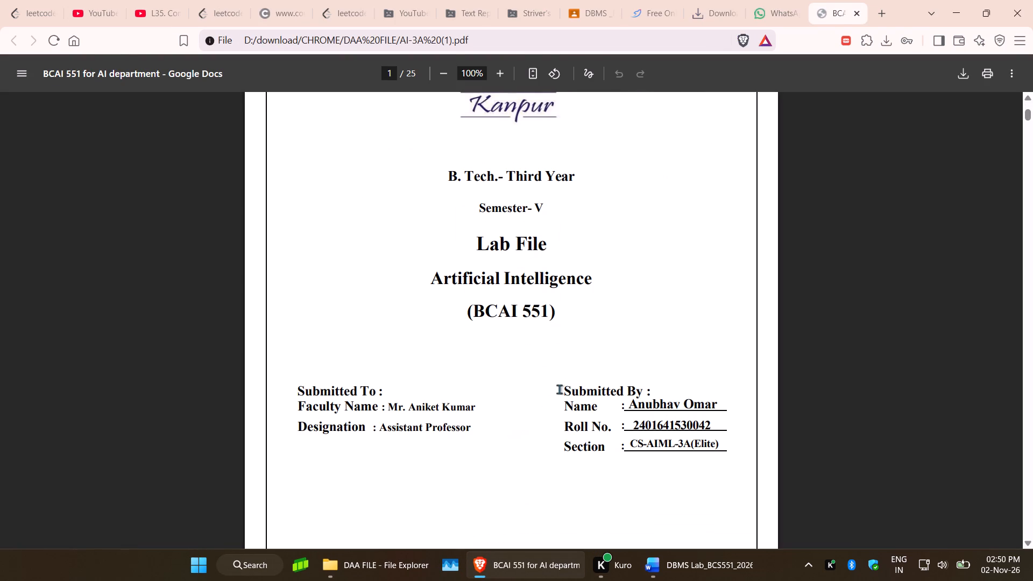
{"action": "scroll", "coordinate": [566, 384], "scroll_direction": "up", "scroll_amount": 8}
{"action": "scroll", "coordinate": [566, 384], "scroll_direction": "down", "scroll_amount": 13}
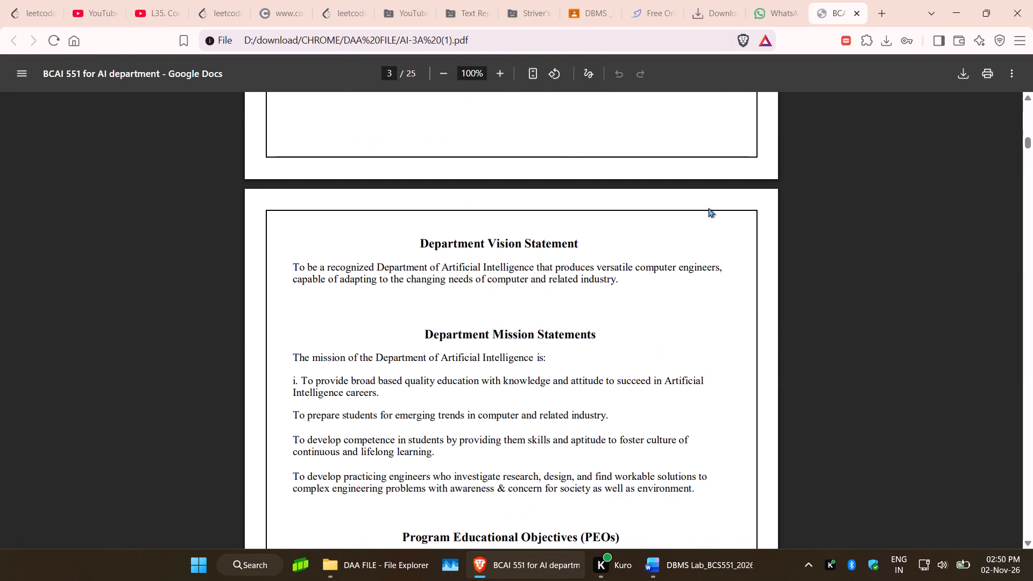
Open the AI-3A PDF from the DAA FILE folder, check its cover page's Submitted By block, and close it.
{"action": "key", "text": "alt+Tab"}
{"action": "double_click", "coordinate": [216, 139]}
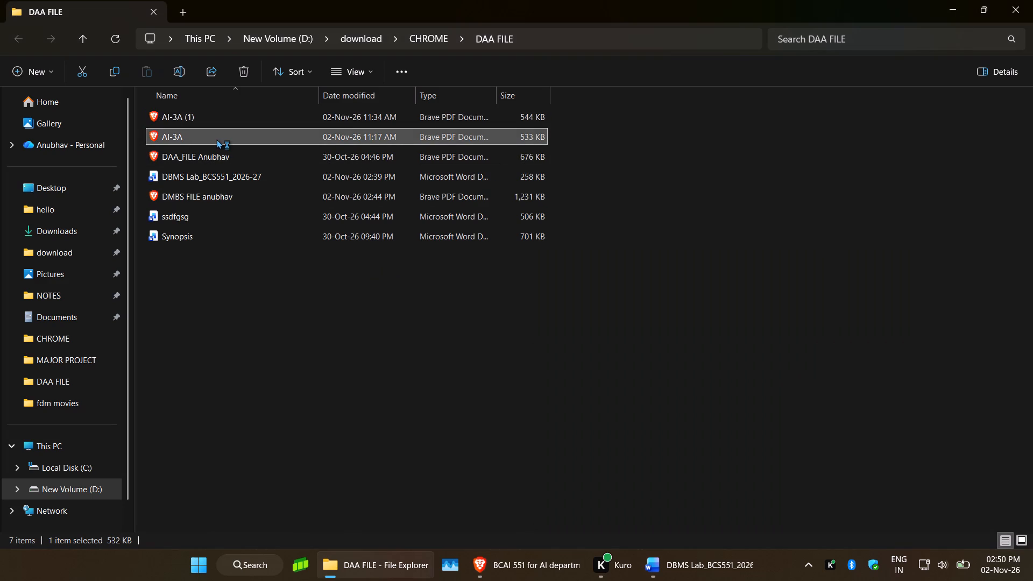
{"action": "scroll", "coordinate": [477, 295], "scroll_direction": "down", "scroll_amount": 3}
{"action": "key", "text": "ctrl+w"}
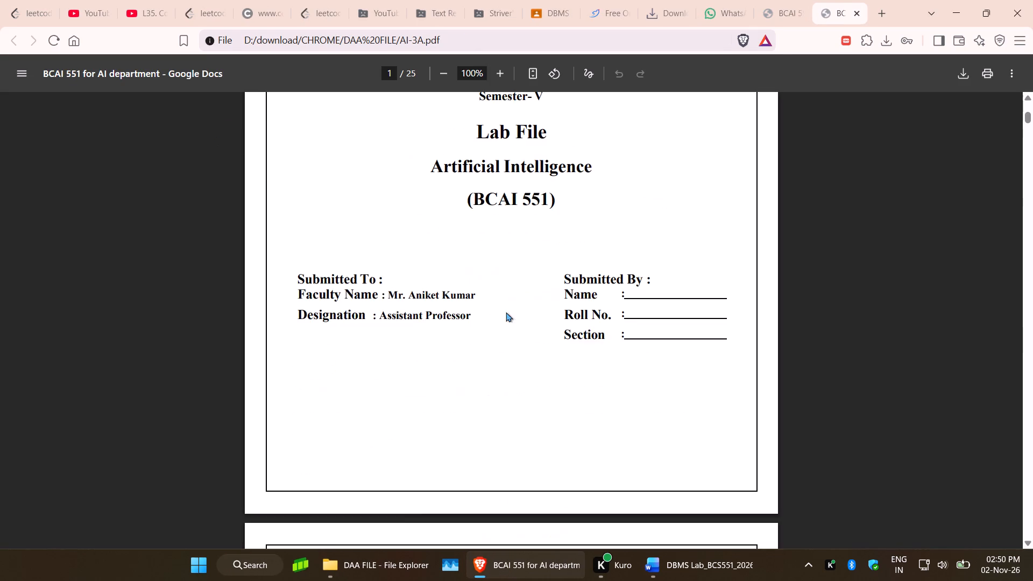
Delete the AI-3A PDF with the blank Submitted By block from the DAA FILE folder in File Explorer.
{"action": "key", "text": "alt+Tab"}
{"action": "left_click", "coordinate": [187, 114]}
{"action": "left_click", "coordinate": [190, 135]}
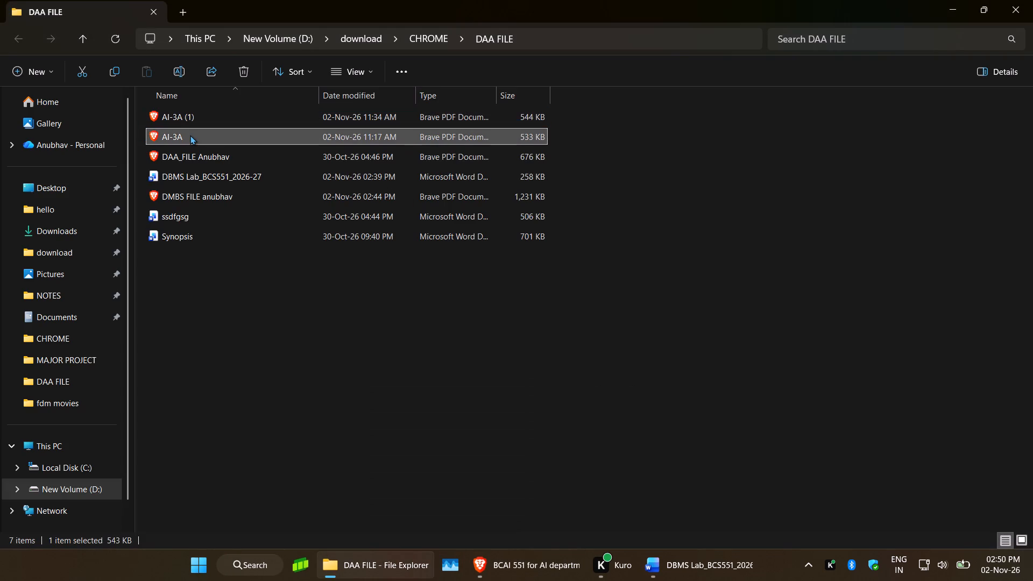
{"action": "key", "text": "Delete"}
Rename the AI-3A (1) PDF as AI-3A Anubhav.
{"action": "left_click", "coordinate": [193, 122]}
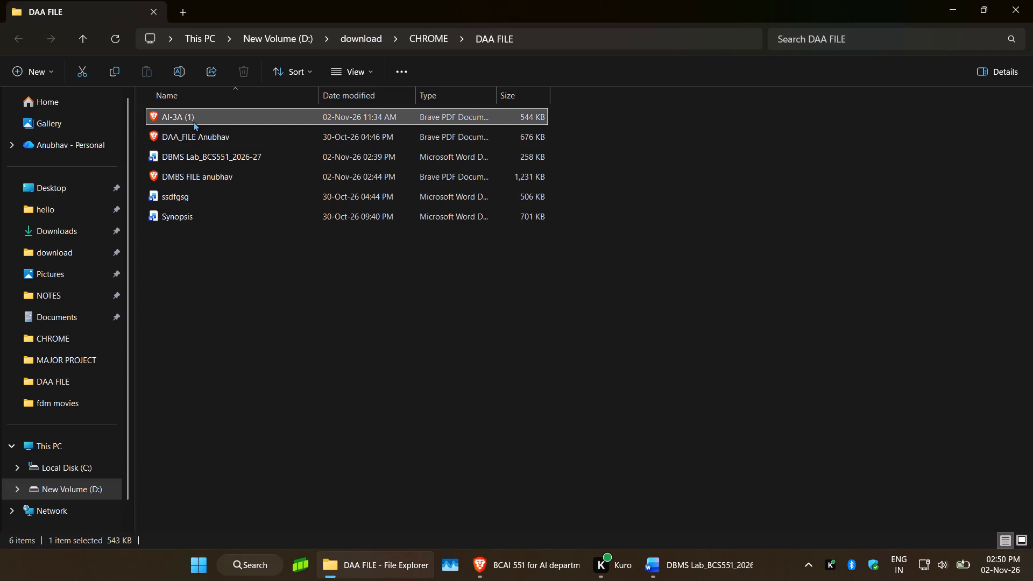
{"action": "key", "text": "F2"}
{"action": "key", "text": "Right"}
{"action": "key", "text": "ctrl+BackSpace"}
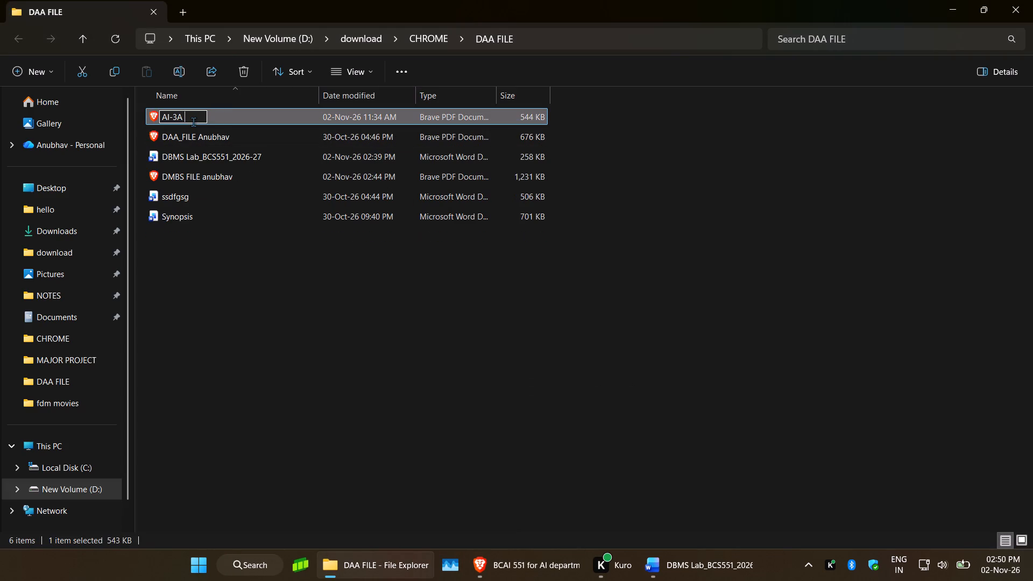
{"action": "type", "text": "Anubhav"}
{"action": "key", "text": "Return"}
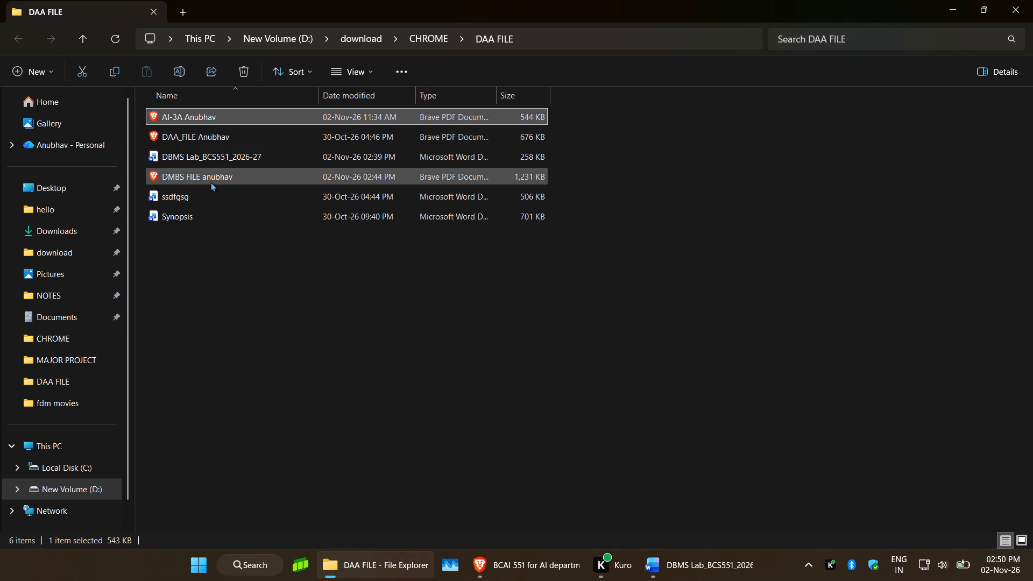
Move the AI-3A Anubhav and DMBS FILE anubhav PDFs into a new folder named printout inside DAA FILE, and return to DAA FILE.
{"action": "left_click", "coordinate": [209, 182], "text": "ctrl"}
{"action": "key", "text": "ctrl+x"}
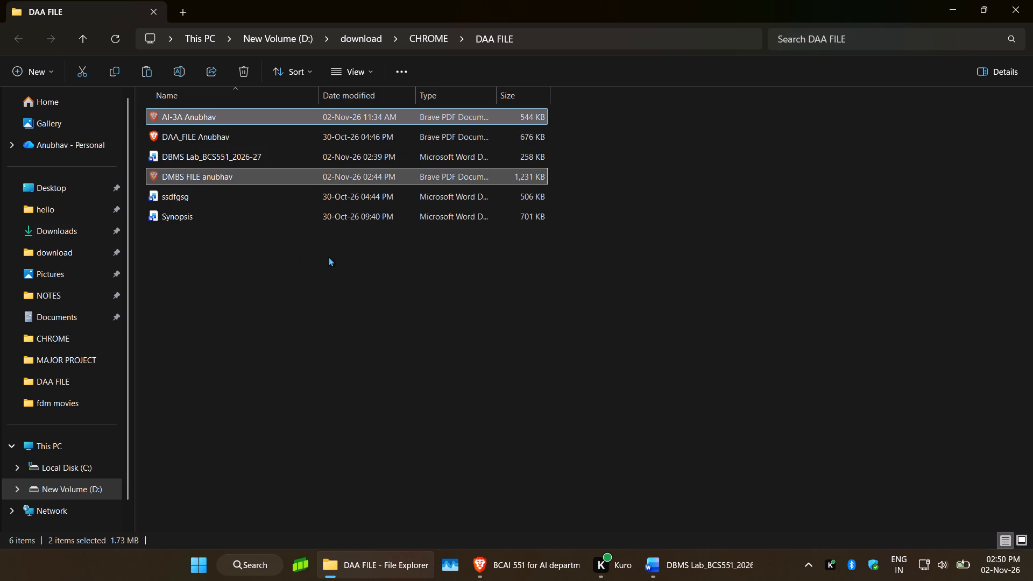
{"action": "key", "text": "ctrl+shift+n"}
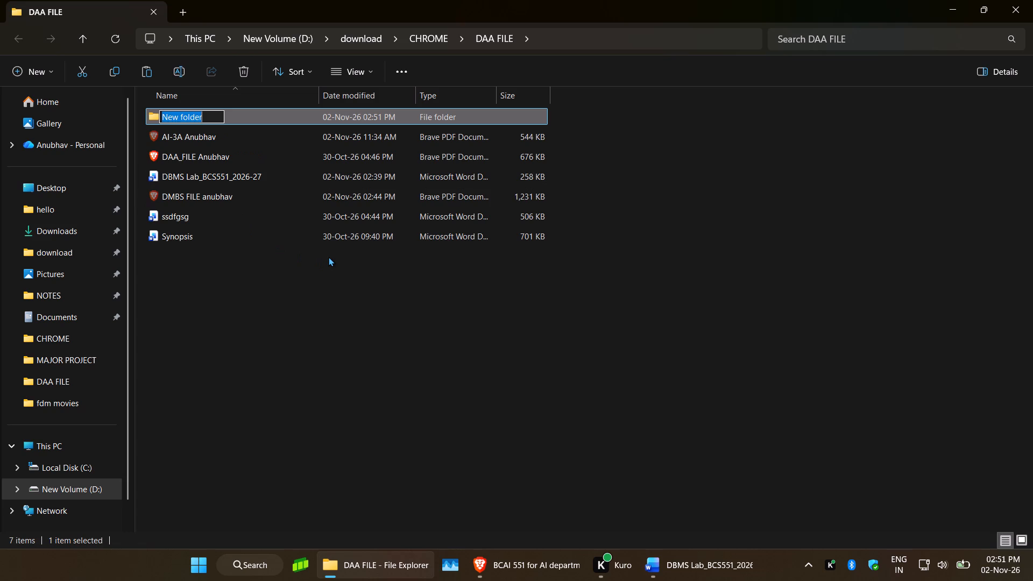
{"action": "key", "text": "BackSpace"}
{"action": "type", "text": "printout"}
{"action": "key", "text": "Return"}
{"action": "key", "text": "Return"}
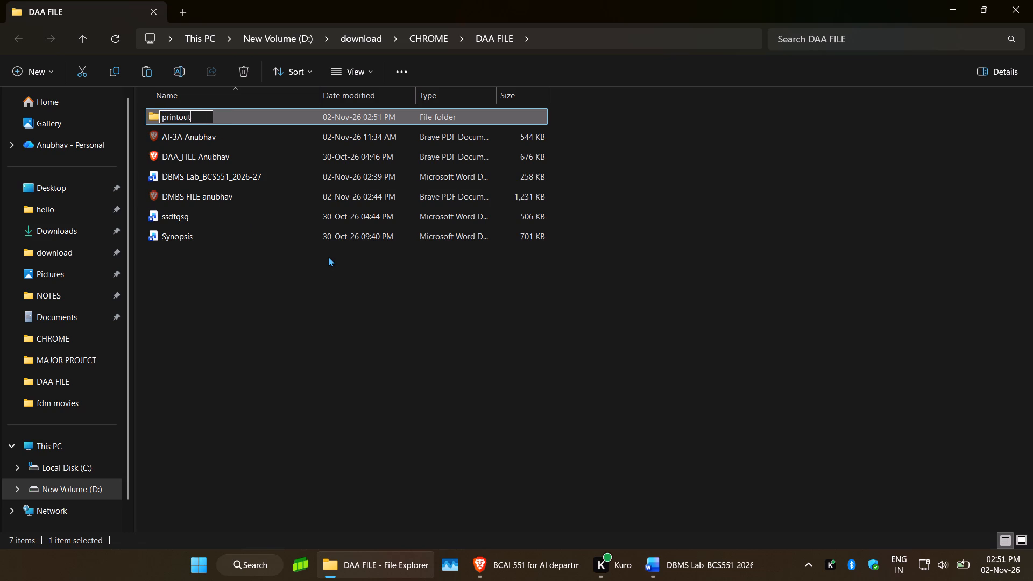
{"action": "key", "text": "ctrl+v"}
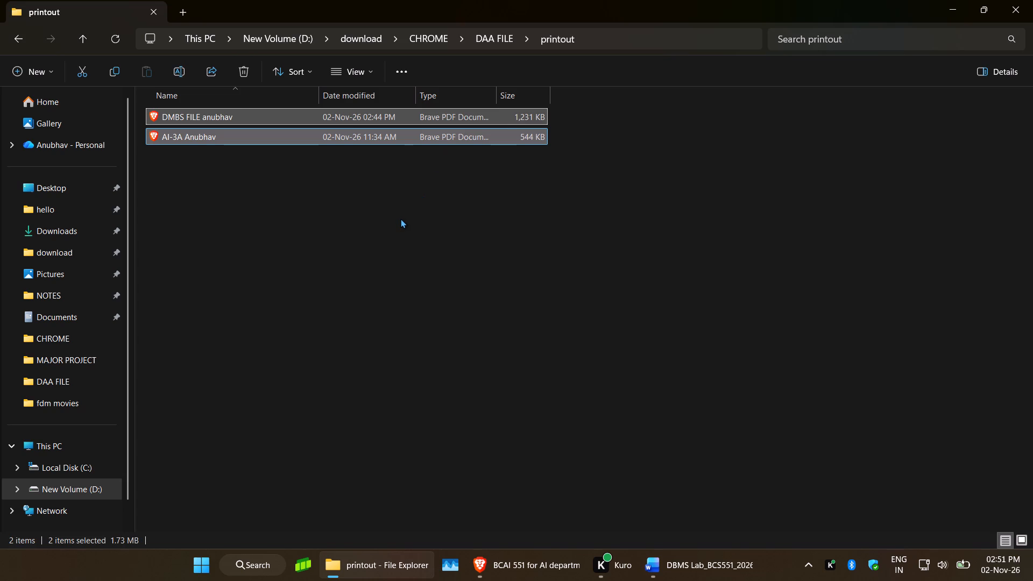
{"action": "scroll", "coordinate": [400, 218], "scroll_direction": "up", "scroll_amount": 20, "text": "ctrl"}
{"action": "scroll", "coordinate": [400, 218], "scroll_direction": "up", "scroll_amount": 11, "text": "ctrl"}
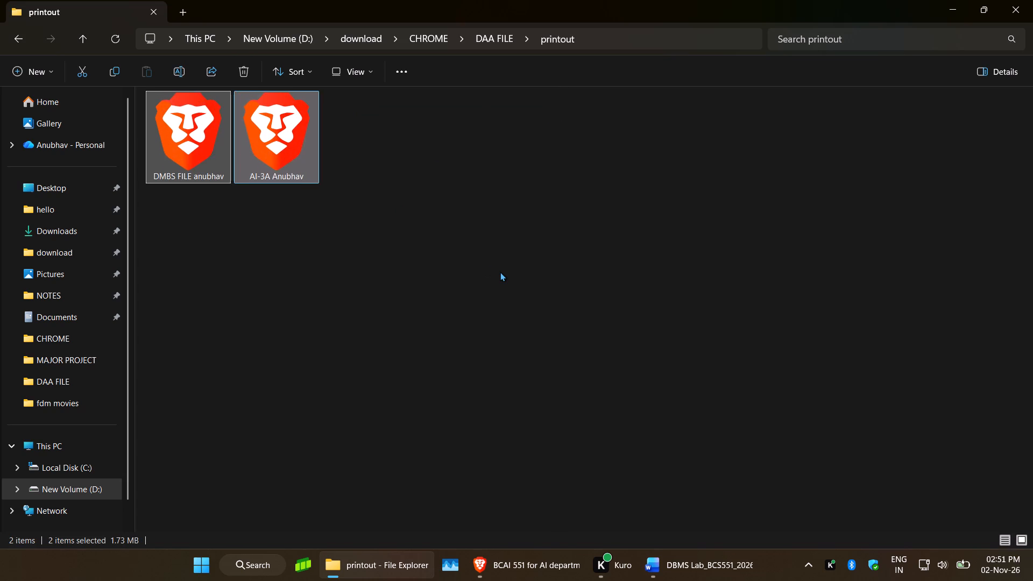
{"action": "left_click", "coordinate": [500, 272]}
{"action": "key", "text": "BackSpace"}
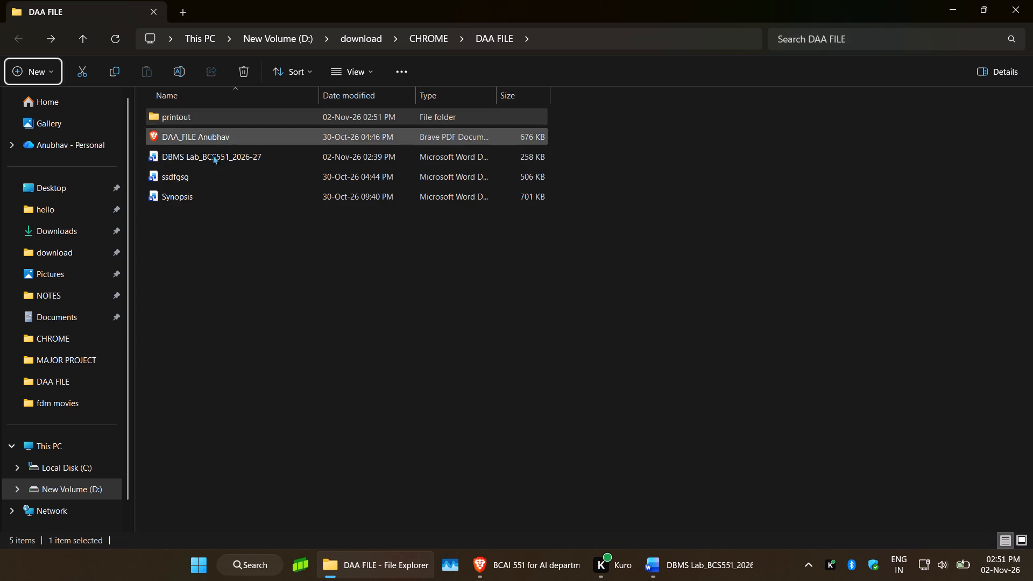
Switch to the Brave browser window.
{"action": "key", "text": "alt+Tab"}
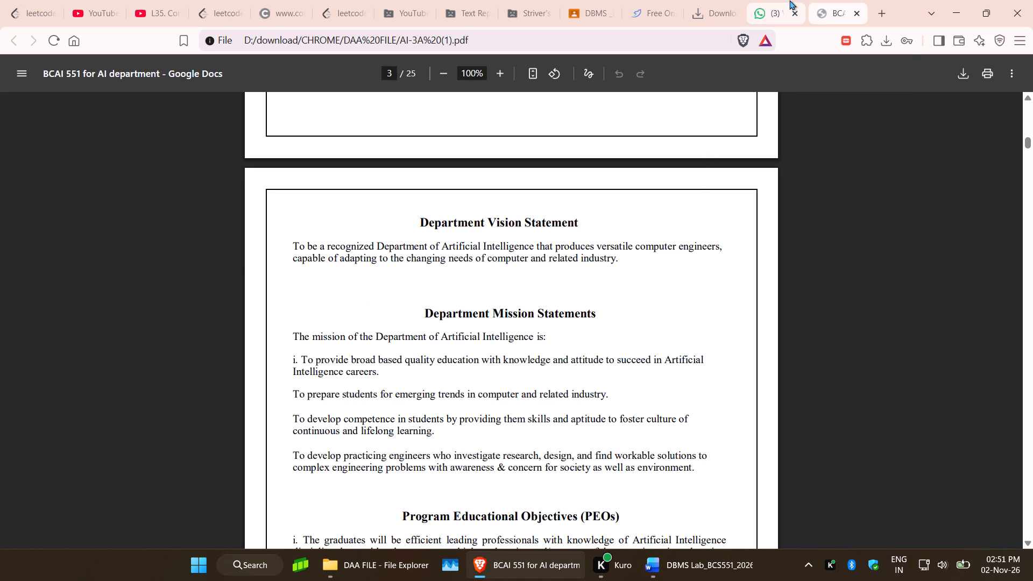